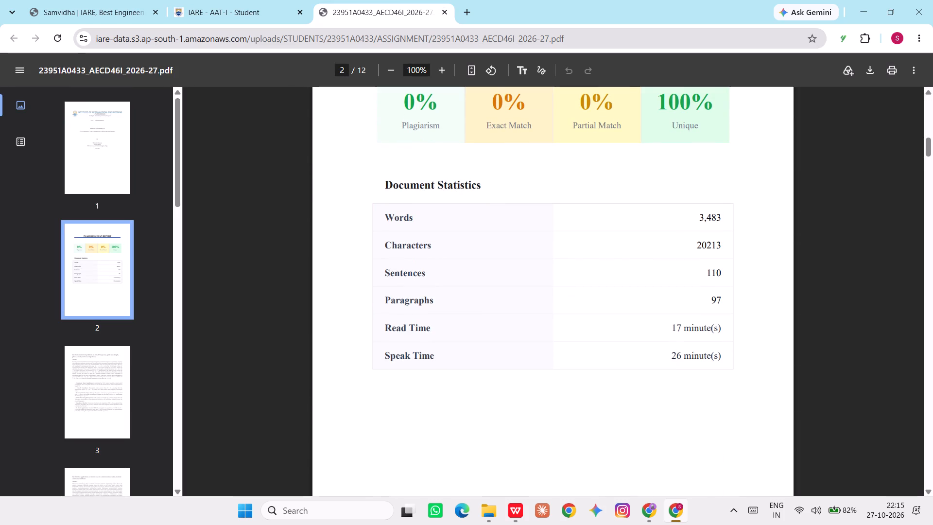
# Review the plagiarism report and answer pages of the uploaded AECD46 assignment PDF, returning to its cover page.
pyautogui.scroll(3, 541, 236)
pyautogui.scroll(-4, 544, 243)
pyautogui.scroll(-7, 581, 273)
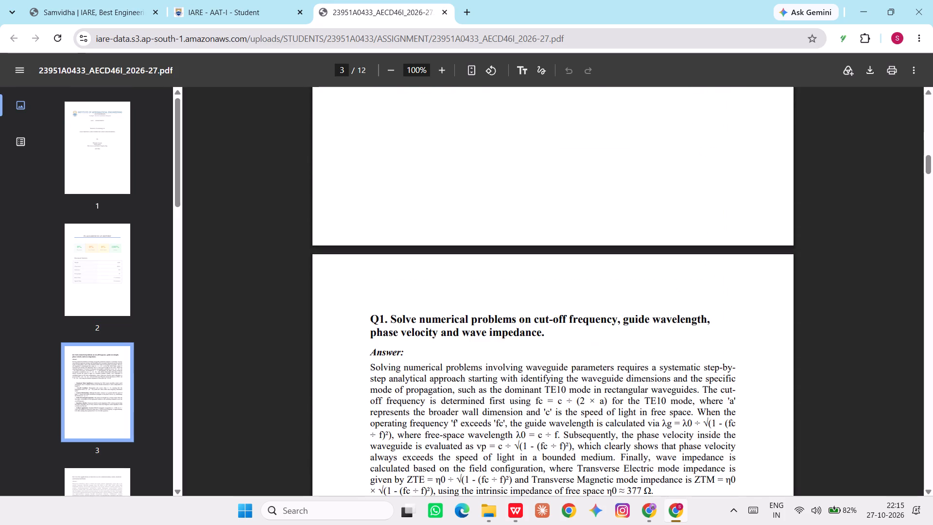
pyautogui.scroll(-3, 605, 288)
pyautogui.scroll(20, 605, 291)
pyautogui.scroll(6, 605, 291)
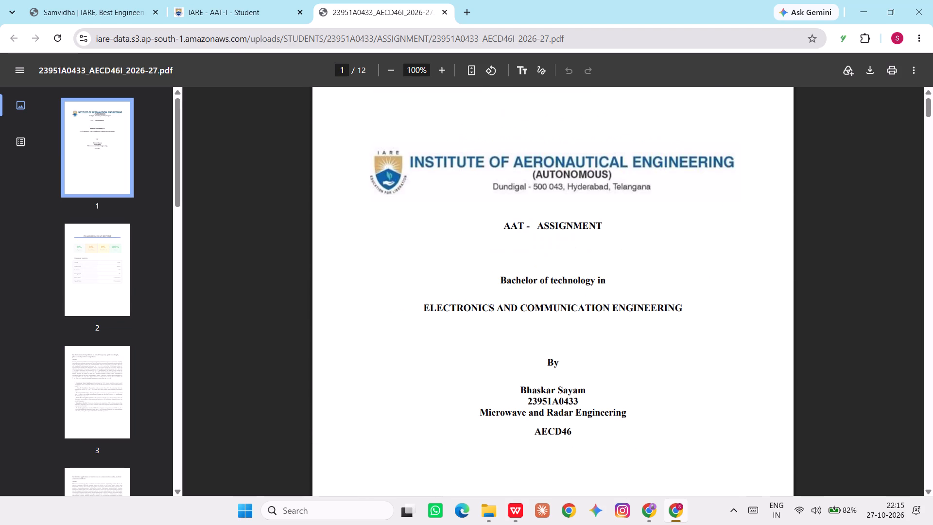
pyautogui.scroll(3, 632, 309)
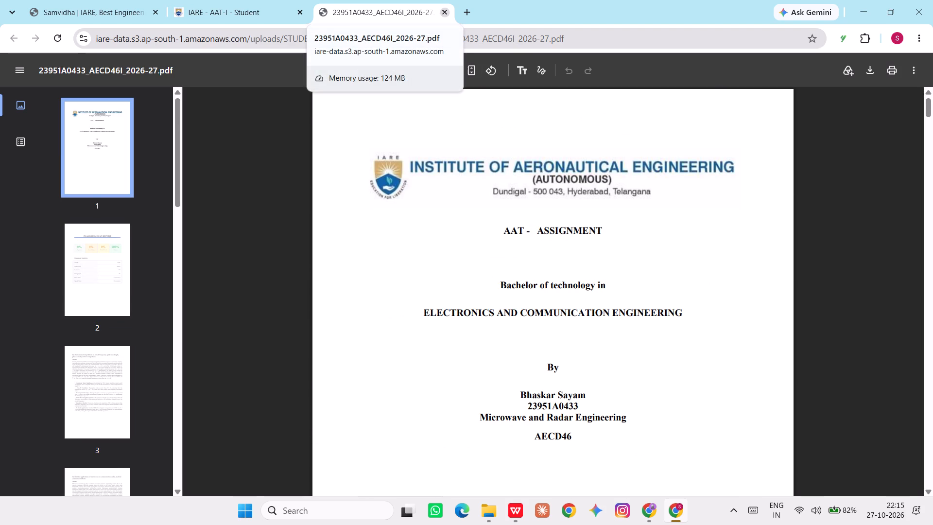
# Load the Embedded System Design and Development (AECD47) questions, check the uploaded answer PDF's cover page, and close it.
pyautogui.click(785, 199)
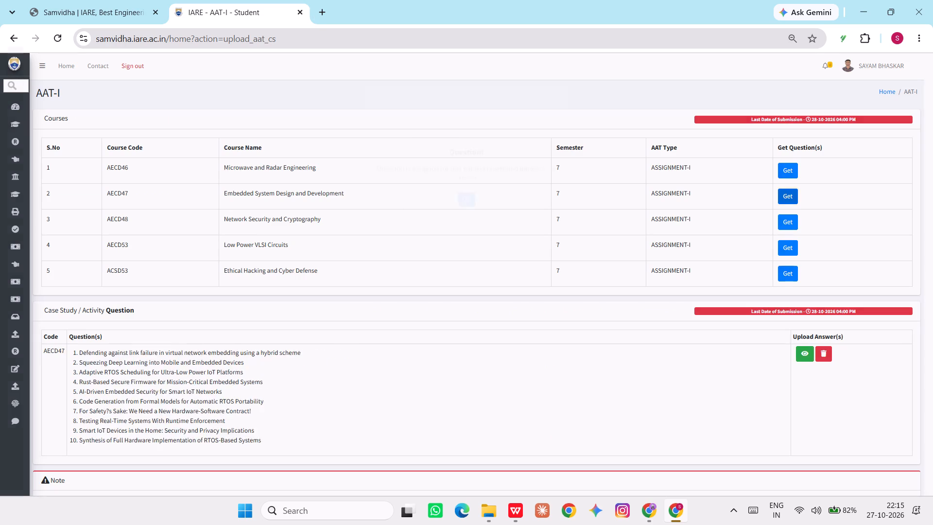
pyautogui.click(463, 328)
pyautogui.click(808, 358)
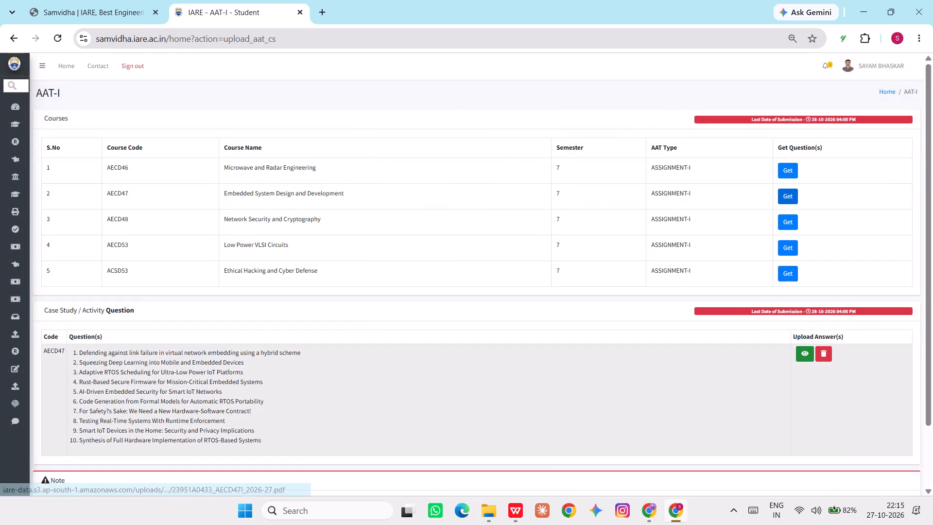
pyautogui.click(470, 15)
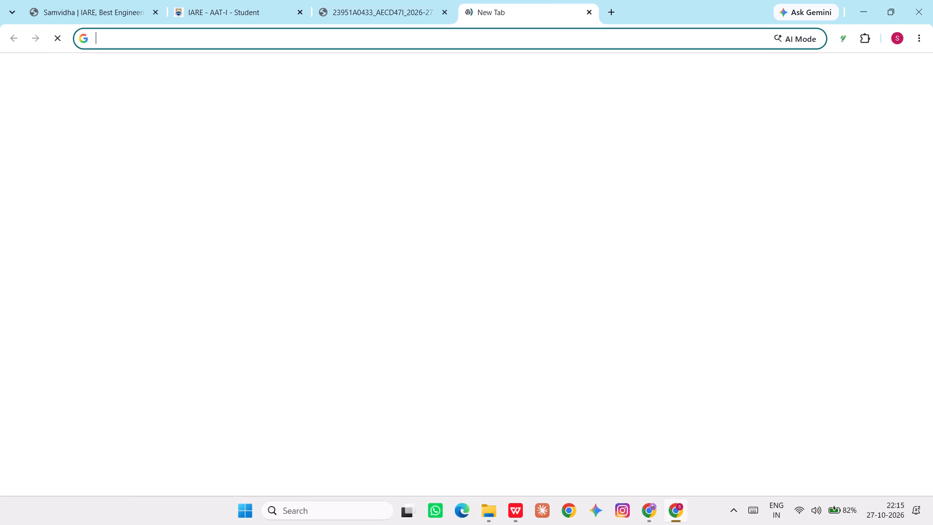
pyautogui.click(587, 9)
pyautogui.click(270, 8)
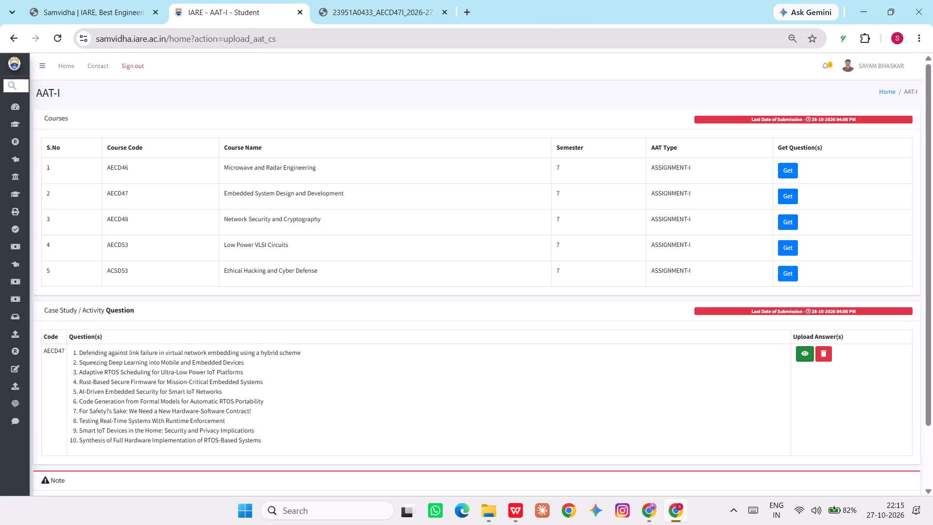
pyautogui.click(399, 17)
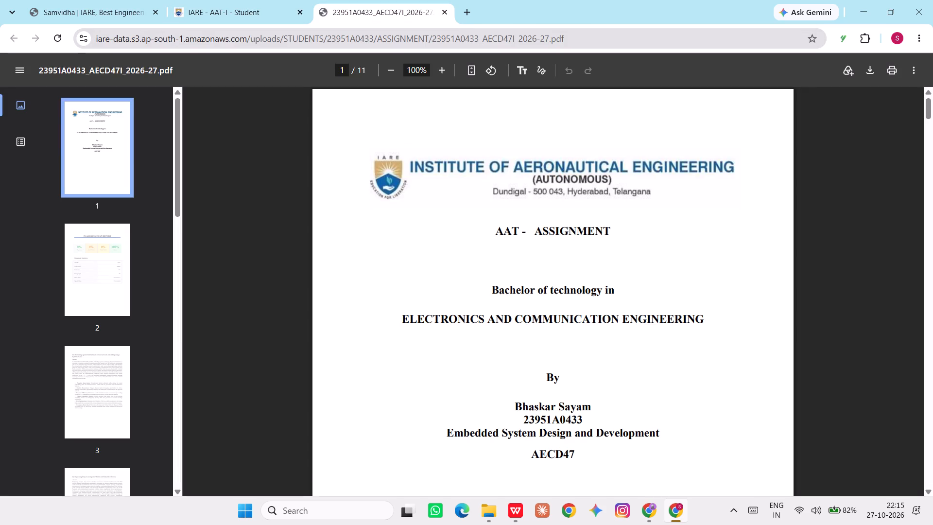
pyautogui.scroll(-11, 496, 148)
pyautogui.scroll(6, 468, 161)
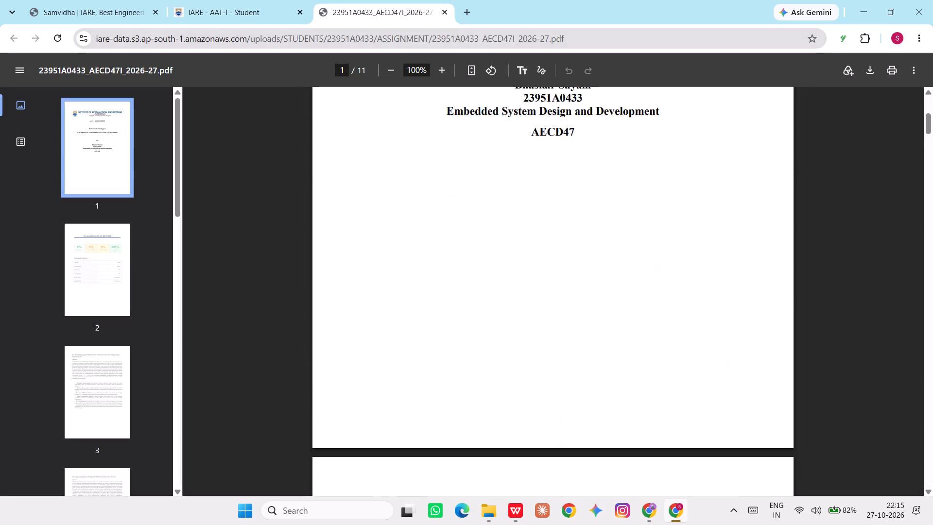
pyautogui.scroll(7, 497, 201)
pyautogui.click(444, 13)
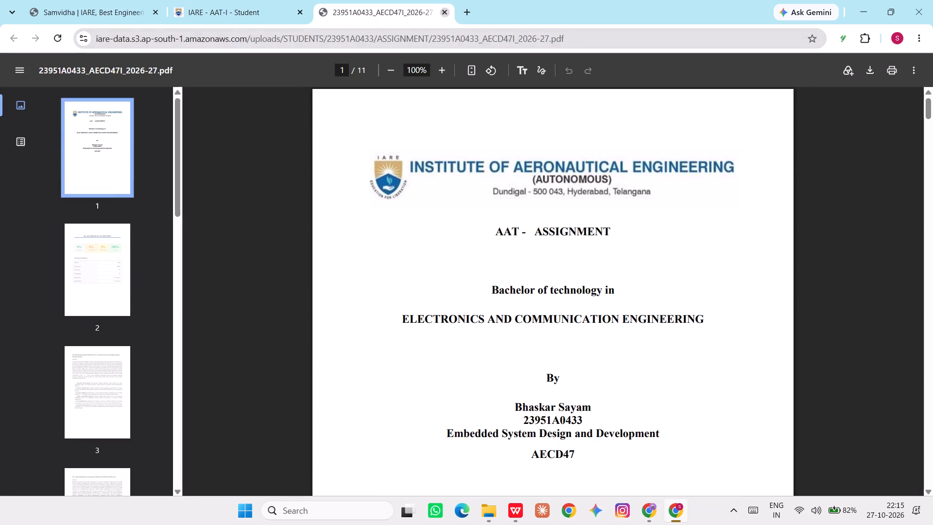
# Load the Network Security and Cryptography (AECD48) questions, check the uploaded answer PDF's cover page, and close it.
pyautogui.click(780, 225)
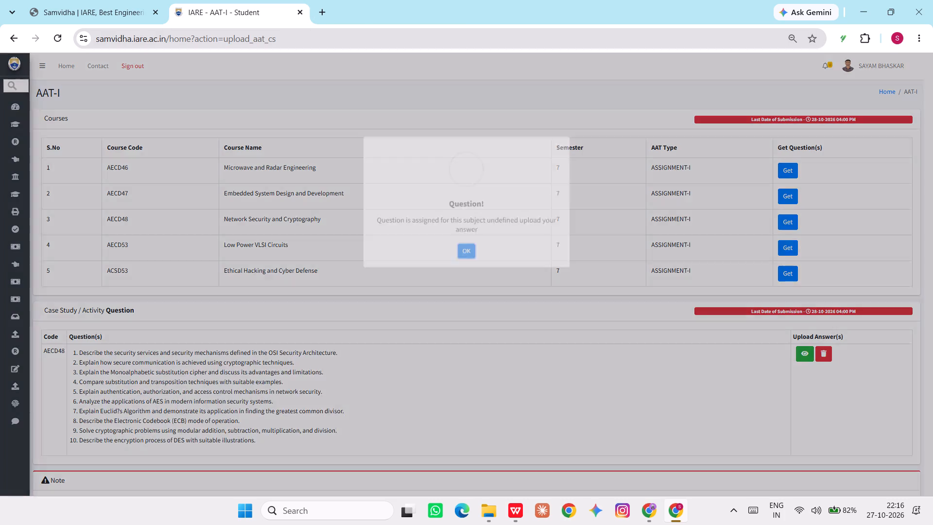
pyautogui.click(465, 321)
pyautogui.click(800, 352)
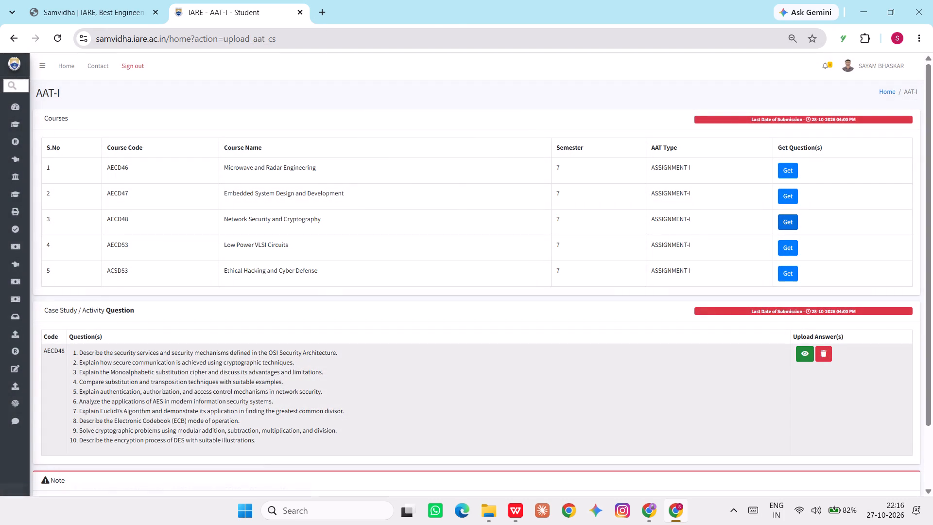
pyautogui.scroll(-1, 508, 123)
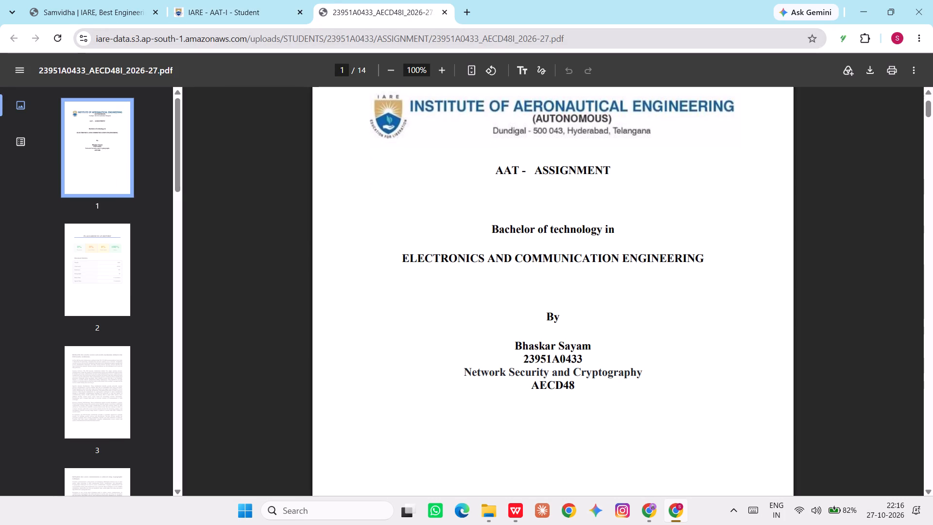
pyautogui.click(444, 15)
# Load the Low Power VLSI Circuits (AECD53) questions, open the uploaded answer PDF, and close it.
pyautogui.click(797, 252)
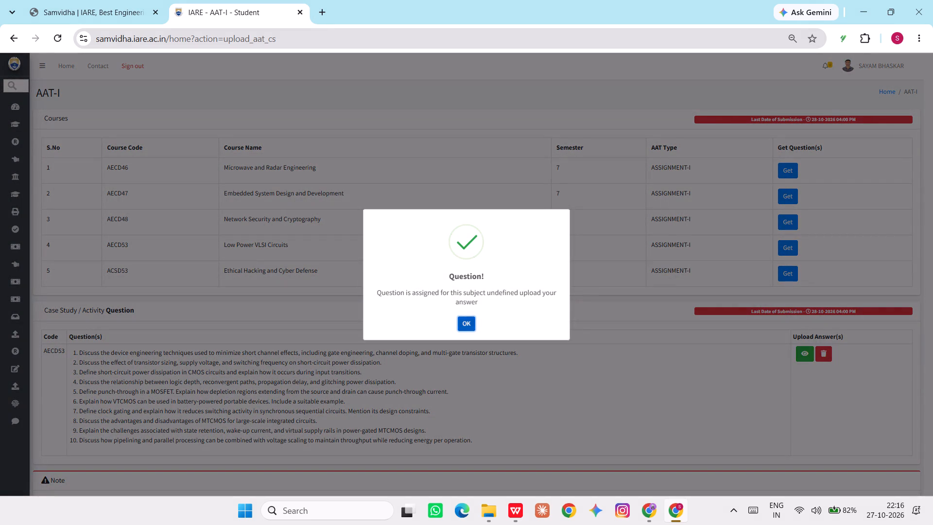
pyautogui.click(471, 327)
pyautogui.click(802, 355)
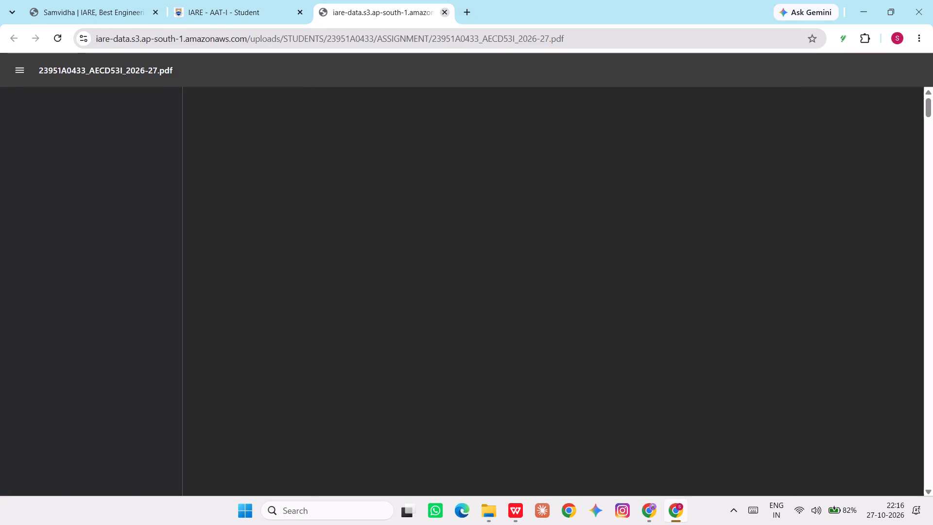
pyautogui.click(449, 13)
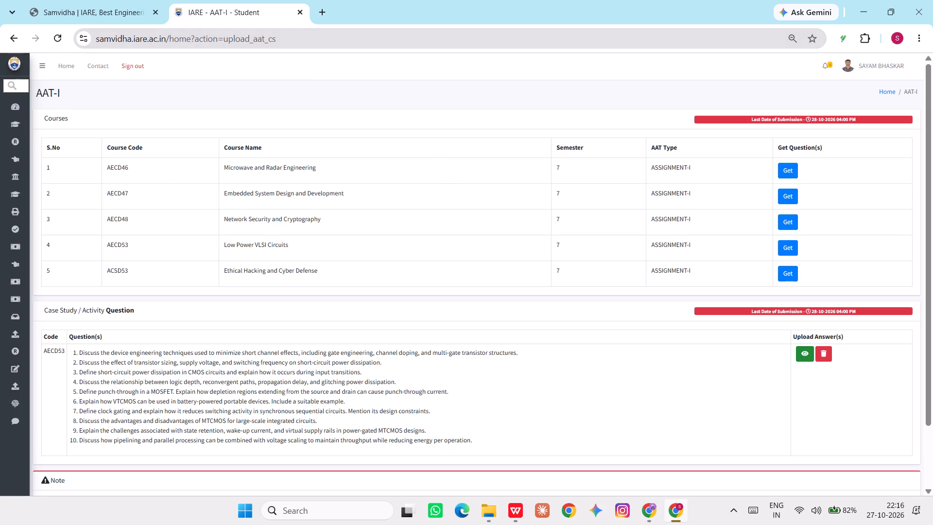
# Load the Ethical Hacking and Cyber Defense (ACSD53) questions, check the uploaded answer PDF's cover page, and close it.
pyautogui.click(790, 275)
pyautogui.click(465, 324)
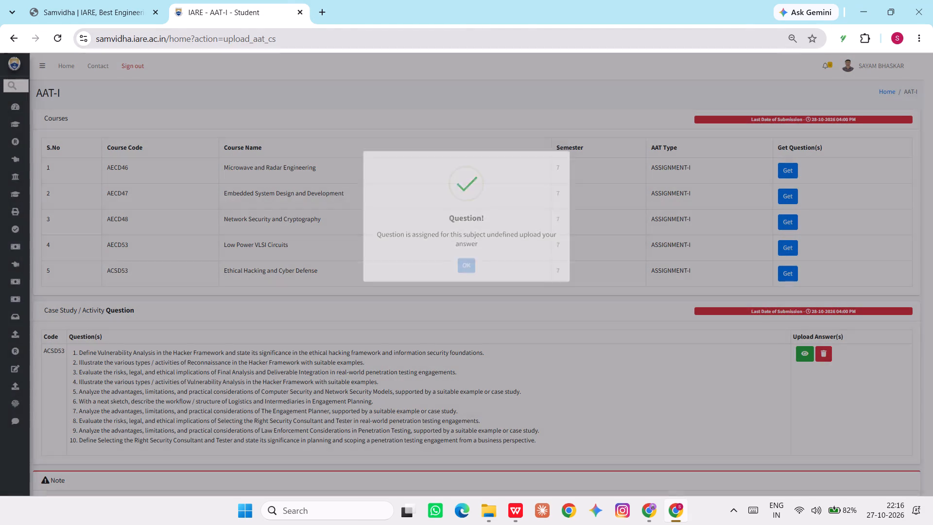
pyautogui.click(805, 356)
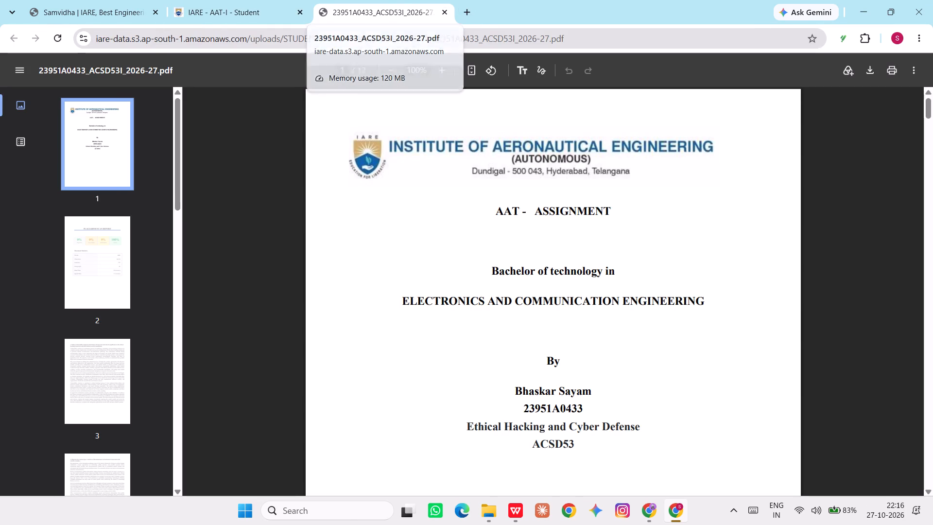
pyautogui.scroll(-12, 546, 186)
pyautogui.click(445, 13)
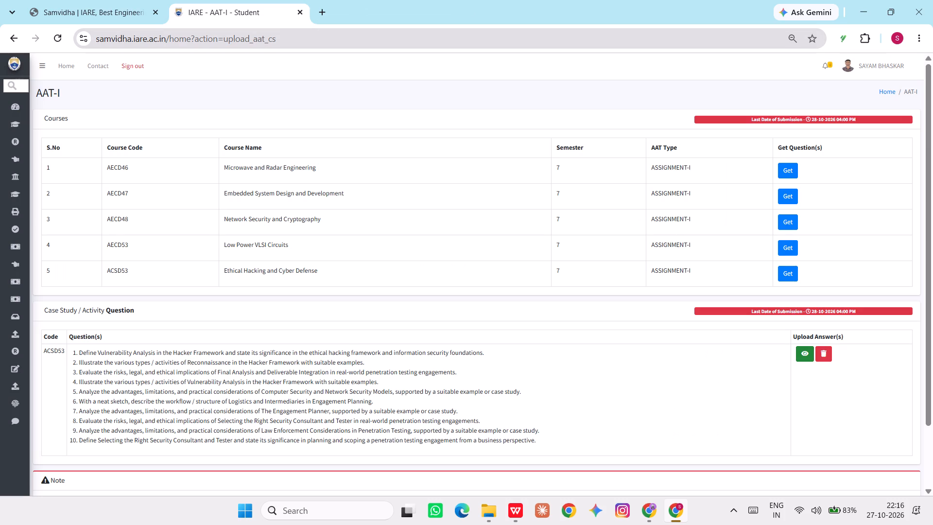
# Close the AAT-I assignment page and the Samvidha portal page.
pyautogui.click(299, 11)
pyautogui.click(154, 11)
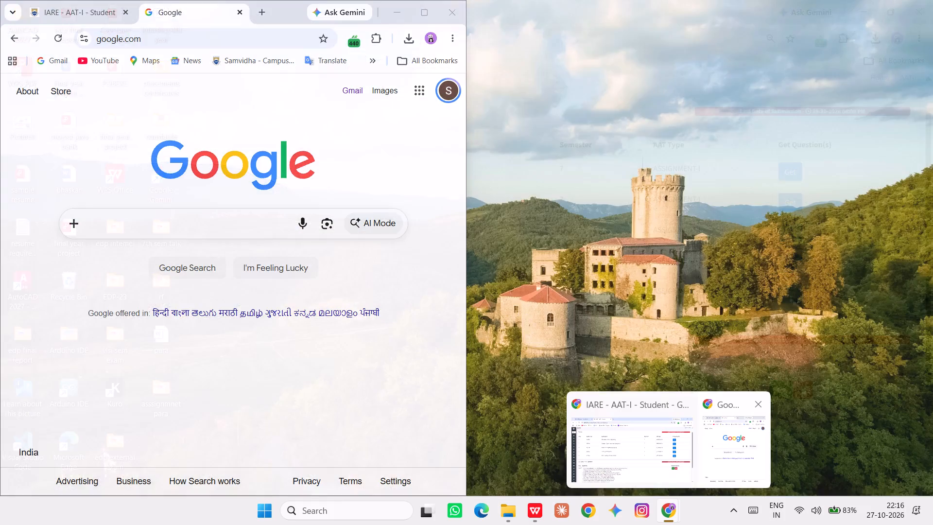
# Switch to WPS Office and close para.doc without saving its changes.
pyautogui.click(535, 517)
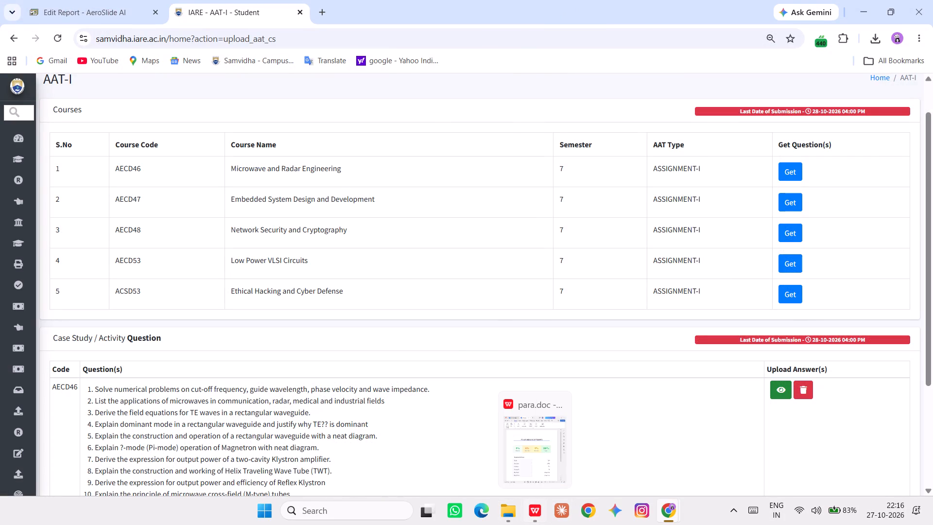
pyautogui.click(898, 16)
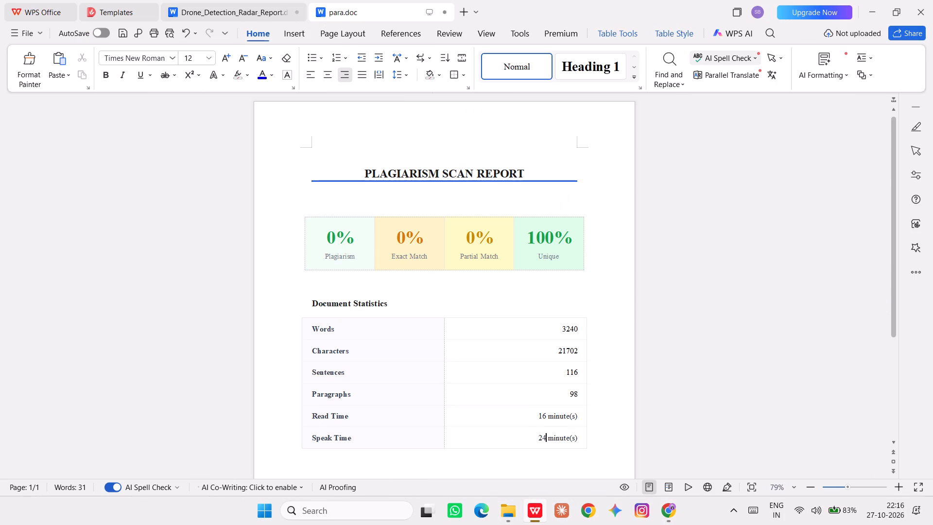
pyautogui.click(444, 14)
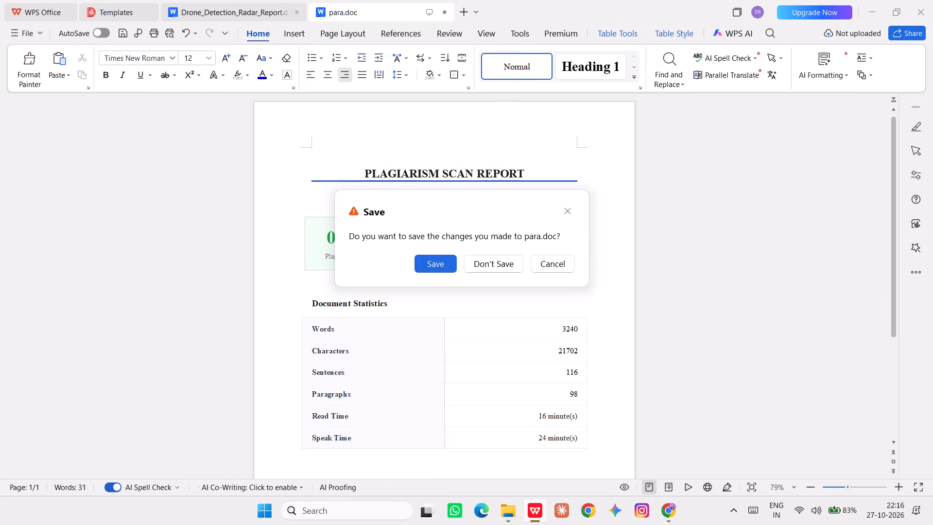
pyautogui.click(493, 267)
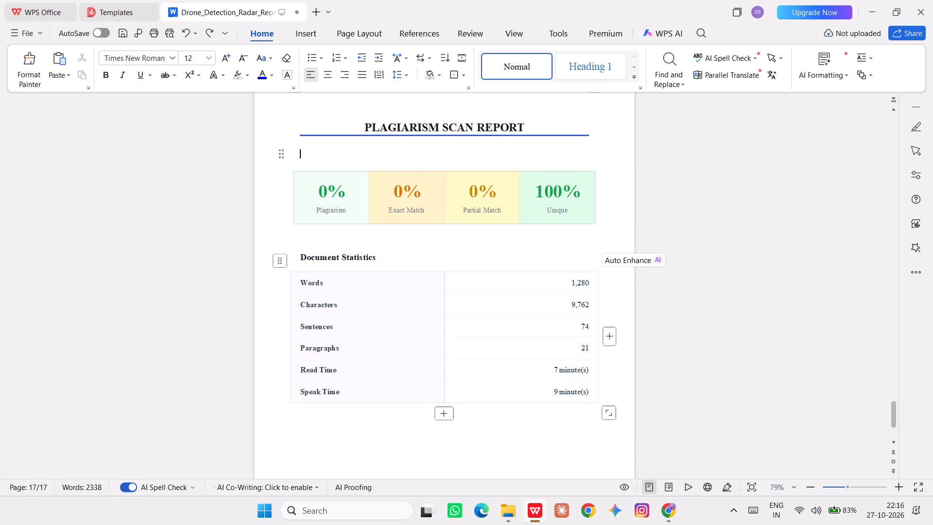
# Look through the Drone Detection Radar report from its plagiarism scan page back to the self-assessment form.
pyautogui.scroll(7, 737, 397)
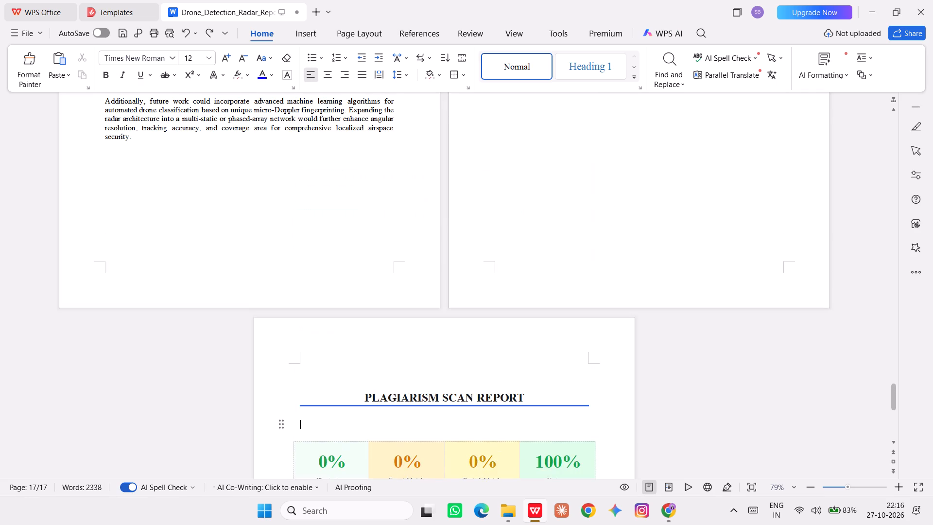
pyautogui.scroll(11, 739, 398)
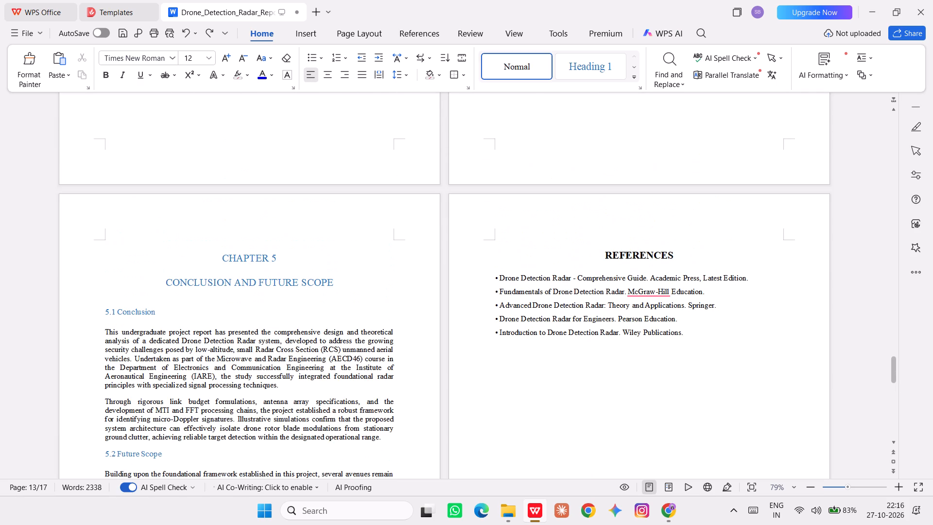
pyautogui.scroll(12, 760, 405)
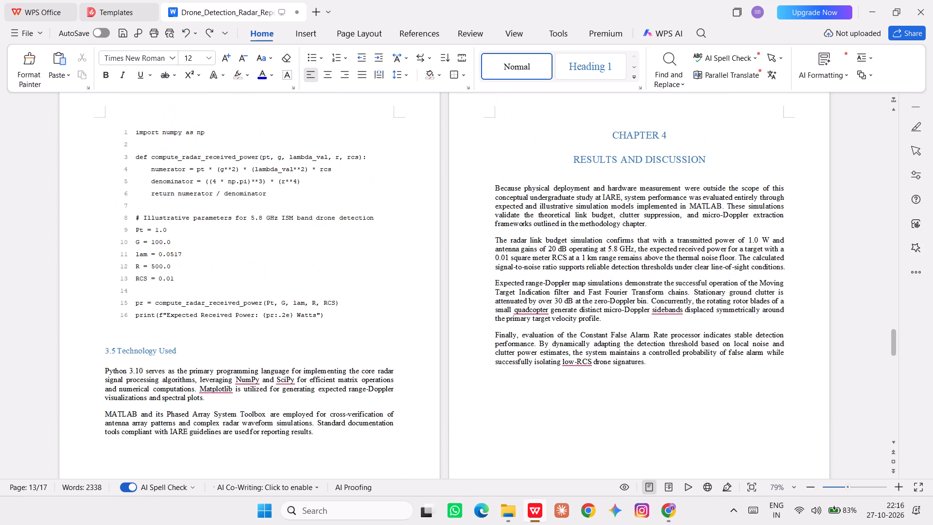
pyautogui.scroll(2, 800, 415)
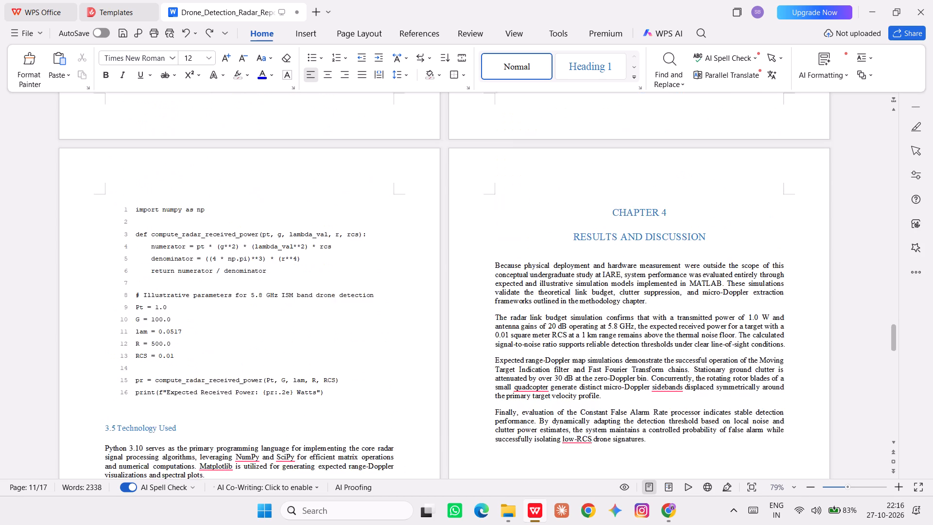
pyautogui.scroll(4, 800, 415)
pyautogui.scroll(20, 800, 405)
pyautogui.scroll(7, 800, 405)
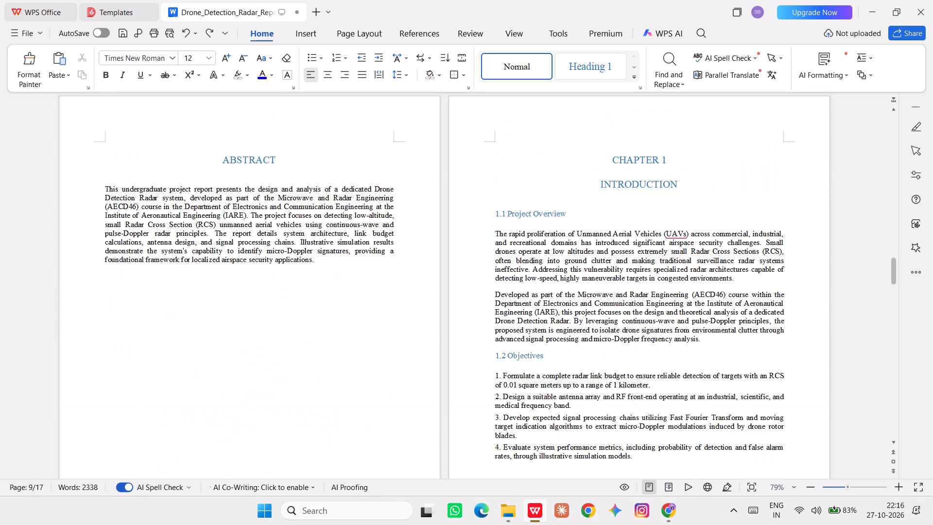
pyautogui.scroll(20, 799, 405)
pyautogui.scroll(20, 799, 405)
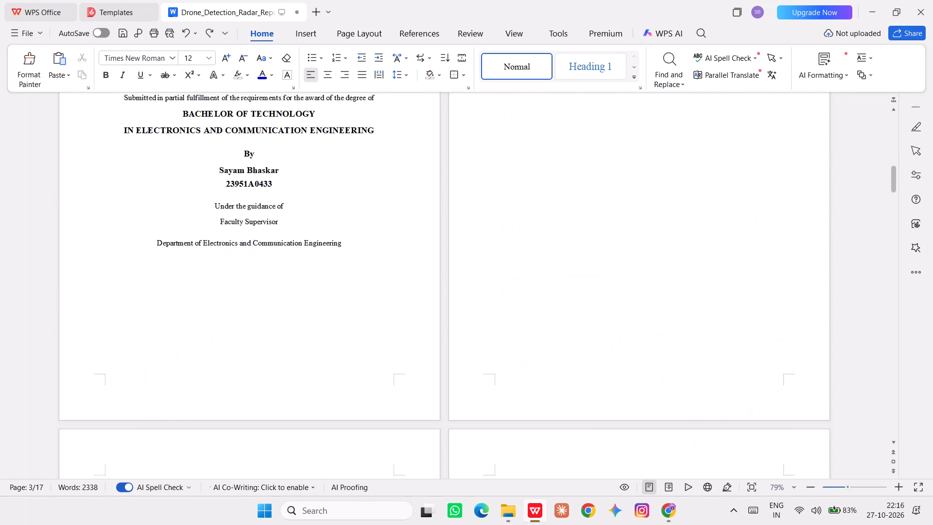
pyautogui.scroll(20, 806, 411)
pyautogui.scroll(10, 806, 411)
# Examine the report's front pages, from the self-assessment form and title page to the approval sheet and ACKNOWLEDGEMENT heading.
pyautogui.scroll(-2, 807, 417)
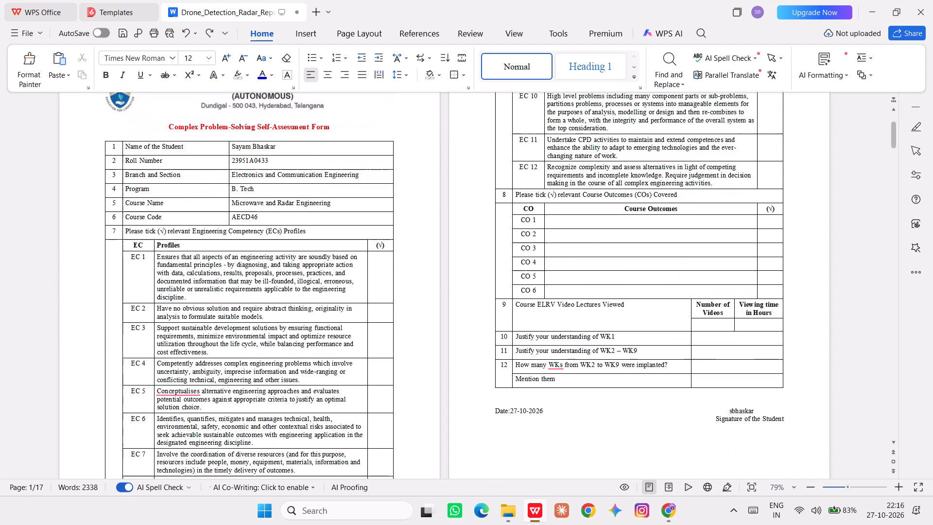
pyautogui.scroll(-4, 807, 417)
pyautogui.scroll(6, 807, 417)
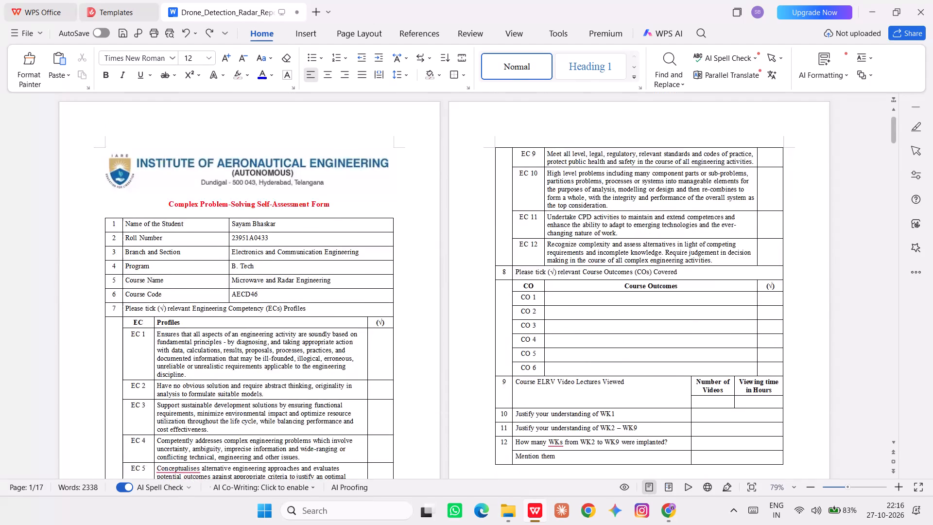
pyautogui.scroll(-16, 807, 418)
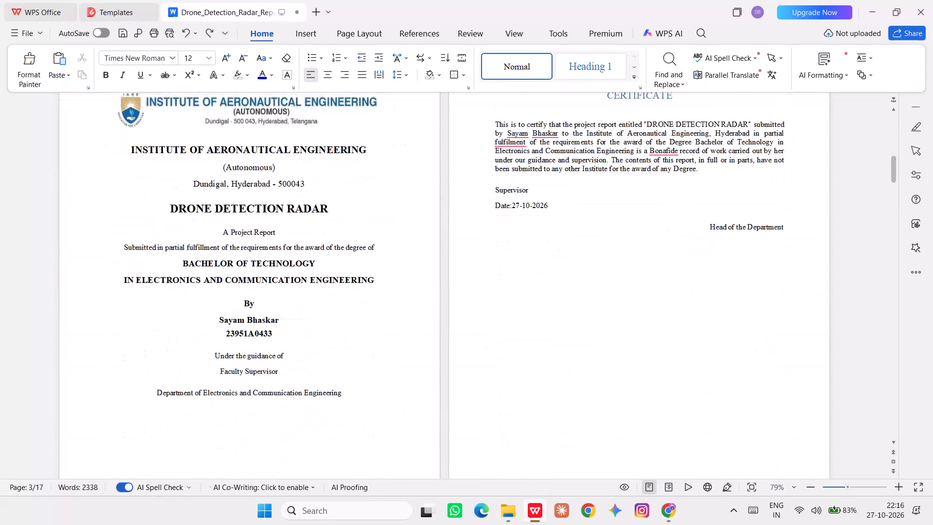
pyautogui.scroll(2, 804, 412)
pyautogui.scroll(-11, 804, 412)
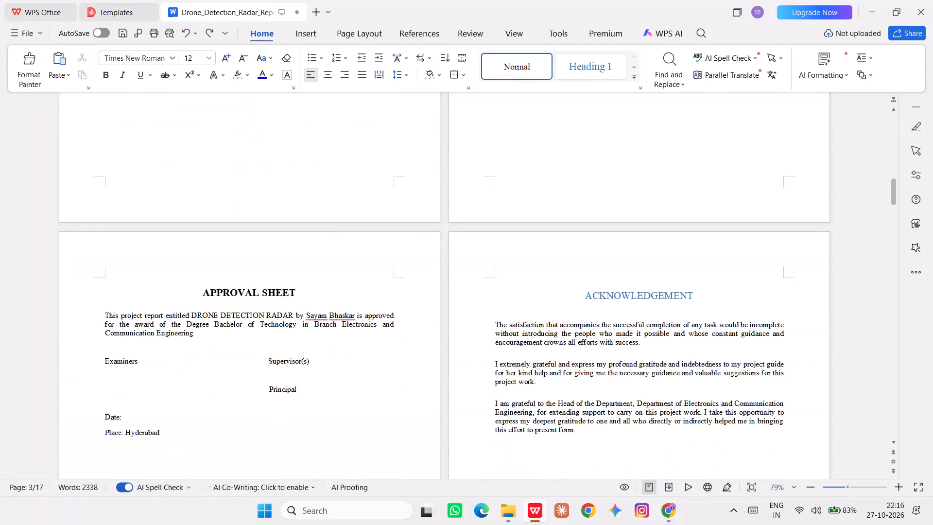
pyautogui.moveTo(721, 300); pyautogui.dragTo(582, 294)
pyautogui.click(824, 318)
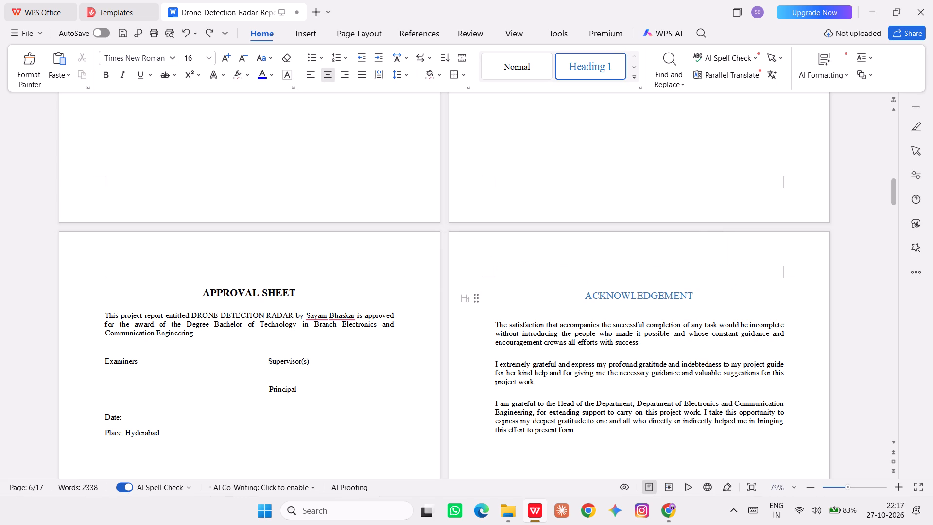
# Make the CERTIFICATE heading bold on the certificate page of the report.
pyautogui.scroll(20, 548, 383)
pyautogui.scroll(1, 548, 383)
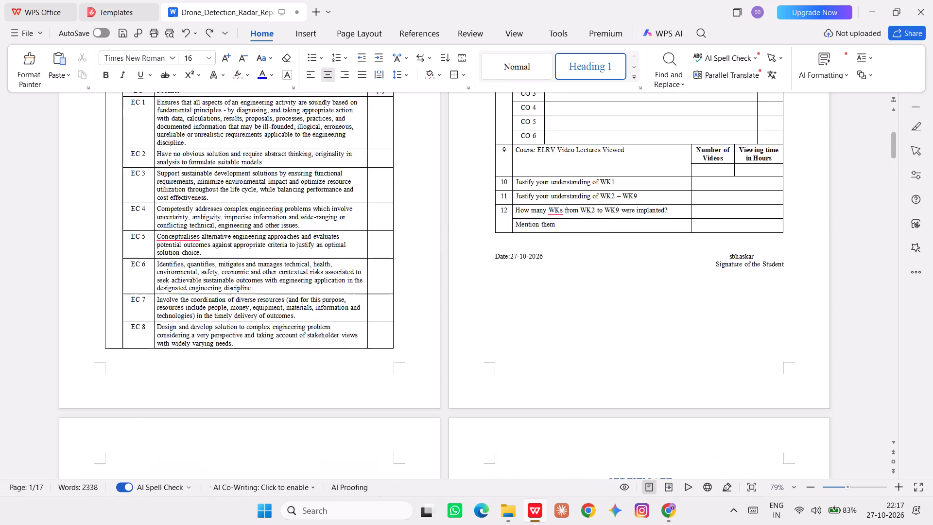
pyautogui.scroll(6, 587, 401)
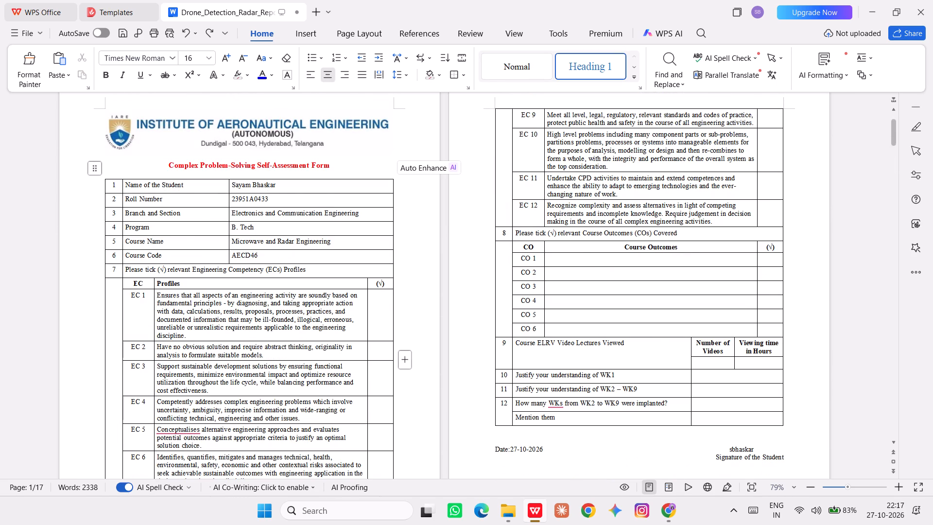
pyautogui.scroll(-11, 407, 374)
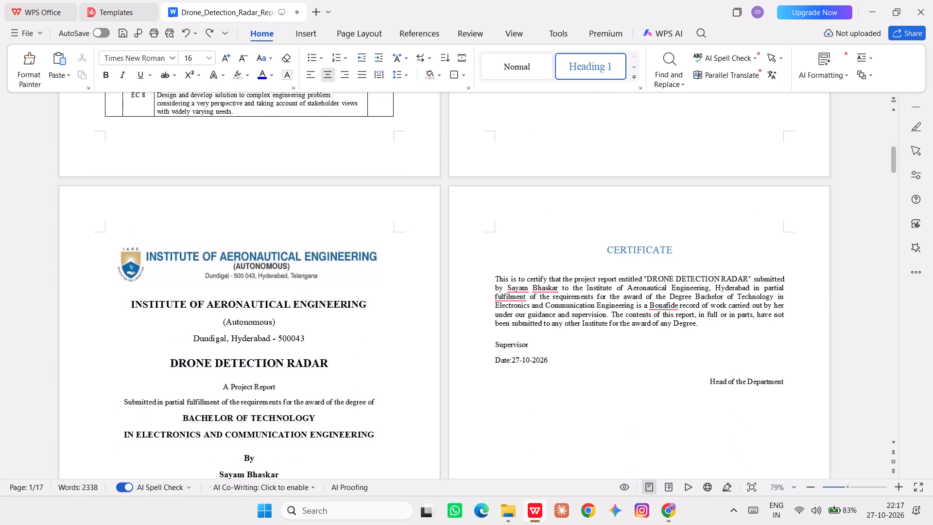
pyautogui.moveTo(691, 247); pyautogui.dragTo(594, 240)
pyautogui.click(404, 205)
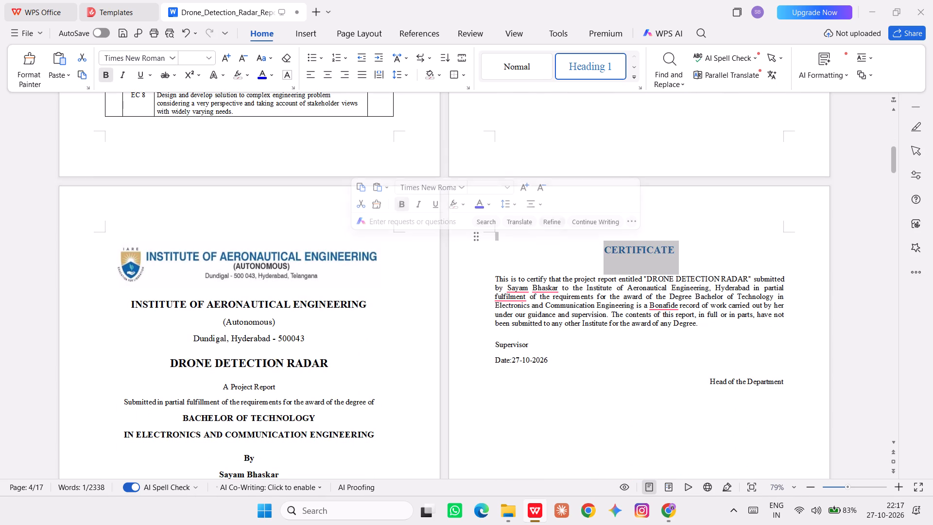
# Make the ACKNOWLEDGEMENT heading bold.
pyautogui.scroll(-15, 429, 288)
pyautogui.moveTo(579, 260); pyautogui.dragTo(714, 244)
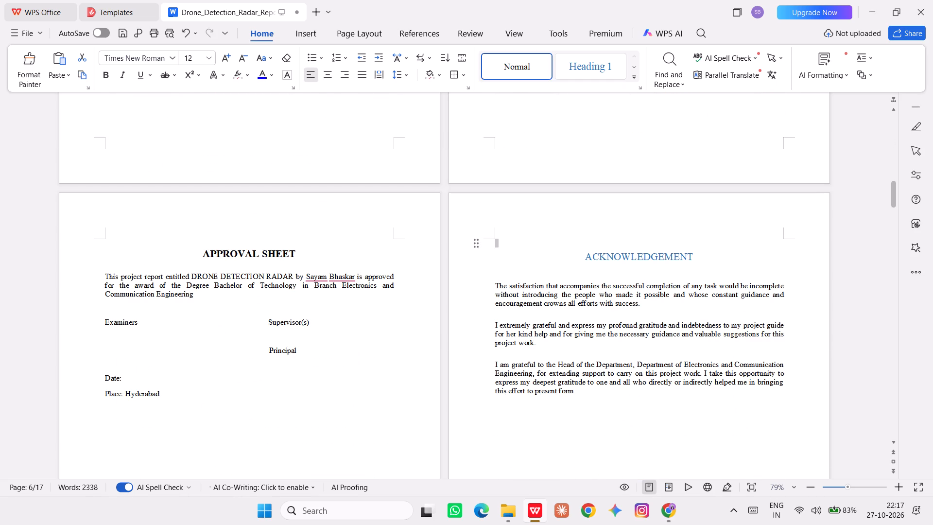
pyautogui.moveTo(714, 244); pyautogui.dragTo(716, 259)
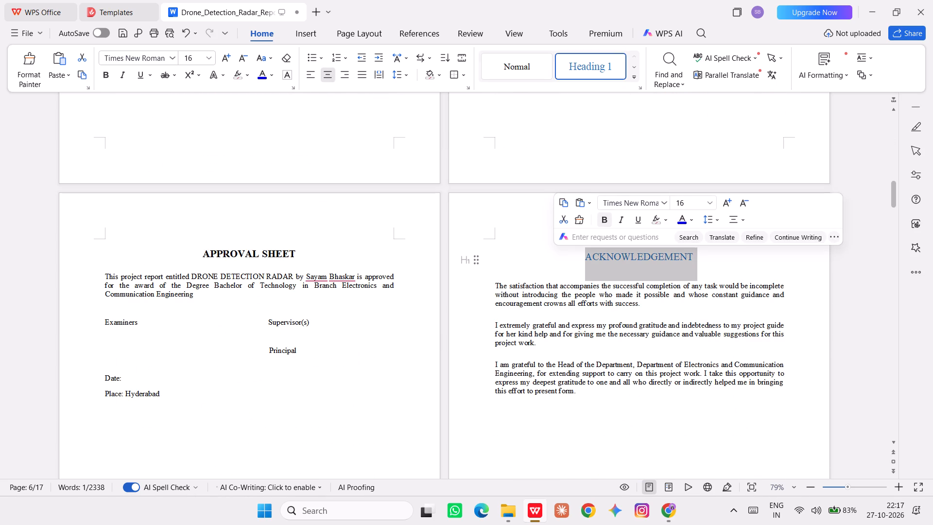
pyautogui.click(603, 220)
pyautogui.scroll(-6, 582, 292)
pyautogui.scroll(5, 566, 309)
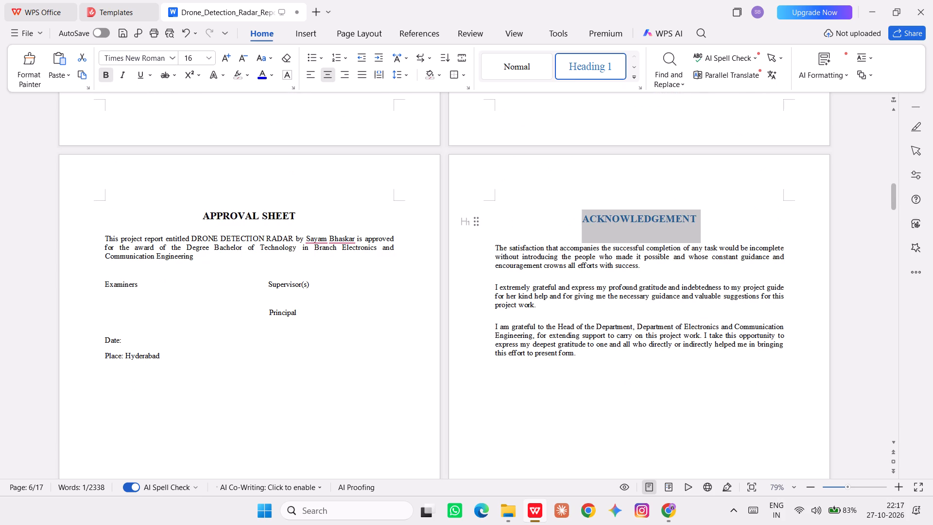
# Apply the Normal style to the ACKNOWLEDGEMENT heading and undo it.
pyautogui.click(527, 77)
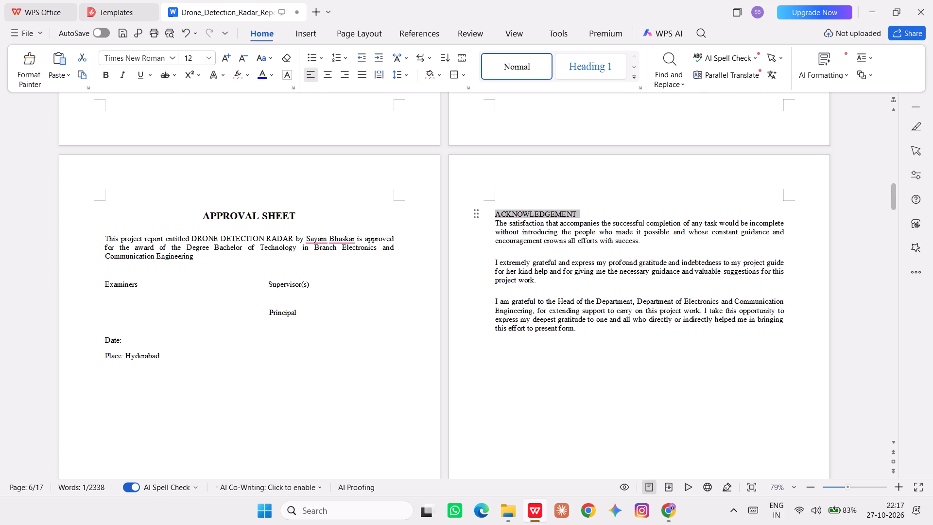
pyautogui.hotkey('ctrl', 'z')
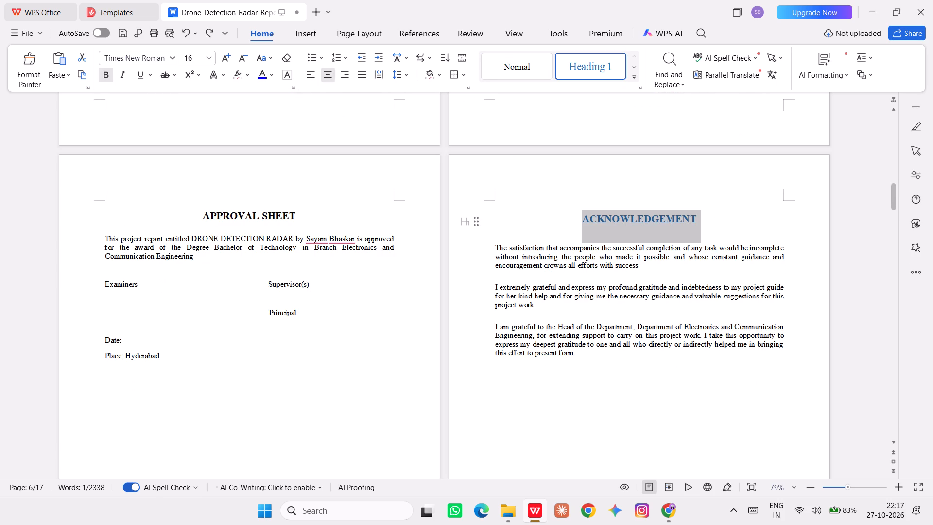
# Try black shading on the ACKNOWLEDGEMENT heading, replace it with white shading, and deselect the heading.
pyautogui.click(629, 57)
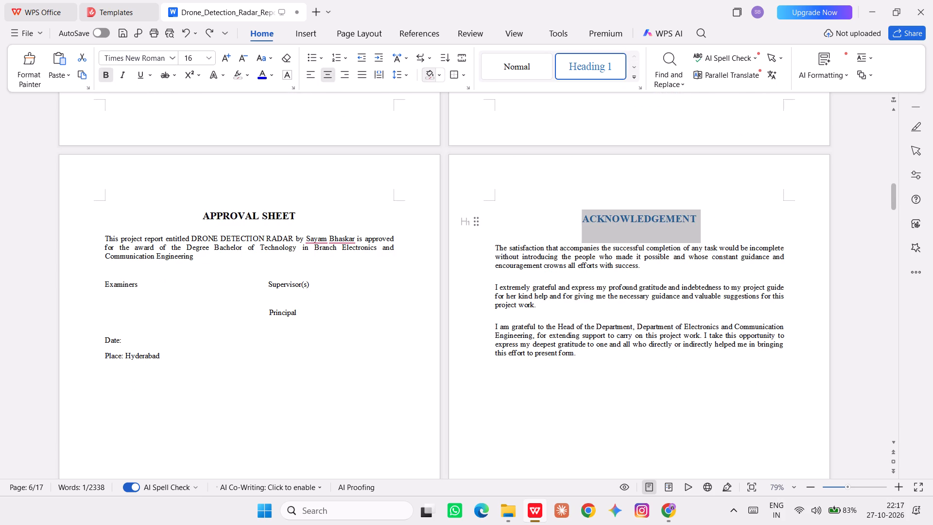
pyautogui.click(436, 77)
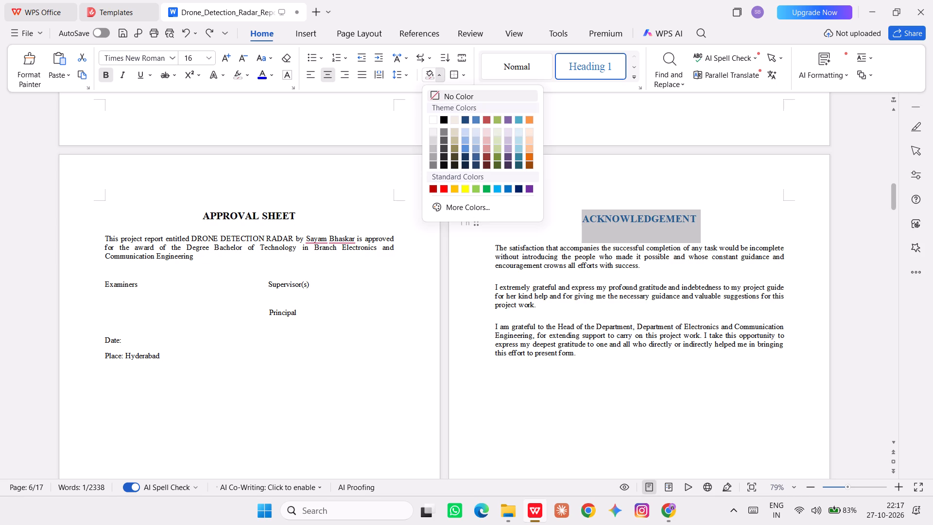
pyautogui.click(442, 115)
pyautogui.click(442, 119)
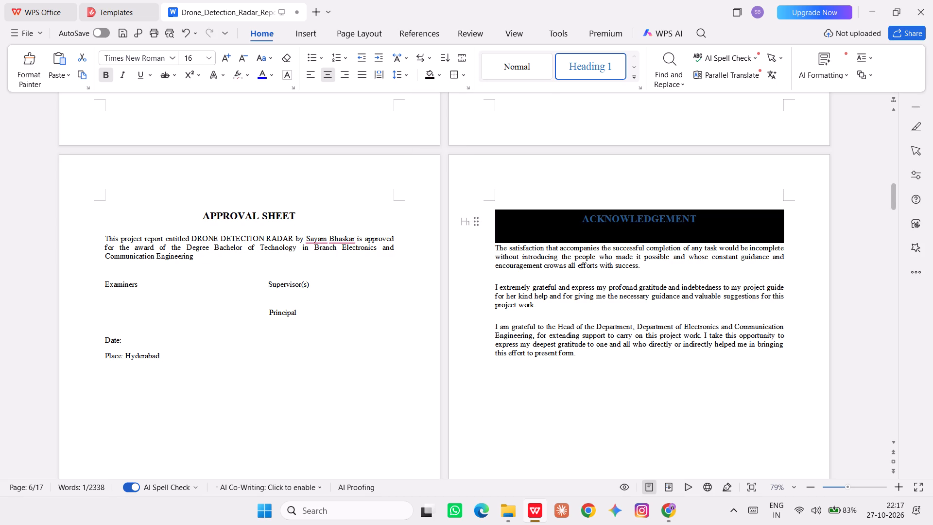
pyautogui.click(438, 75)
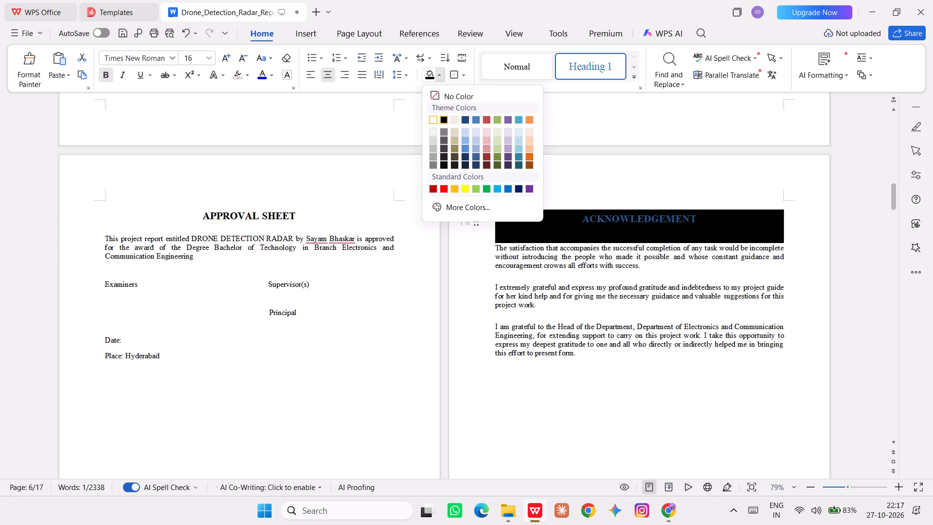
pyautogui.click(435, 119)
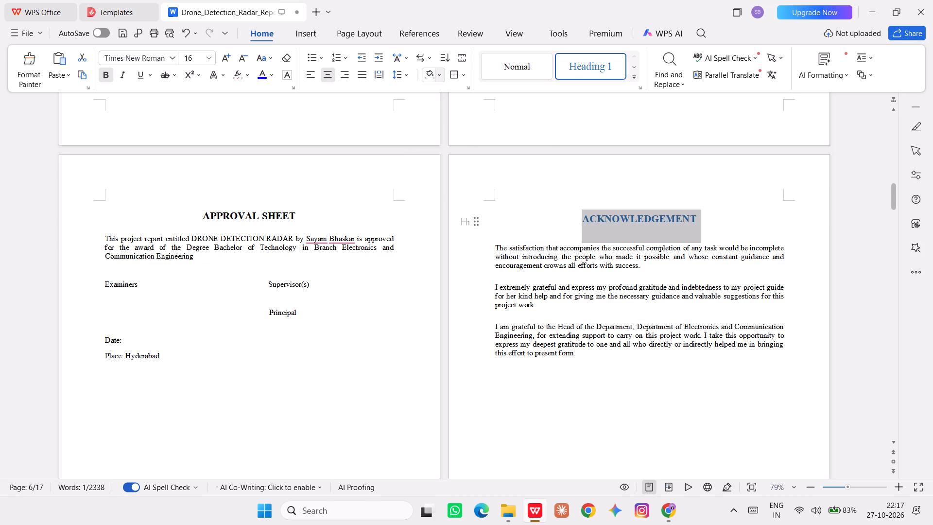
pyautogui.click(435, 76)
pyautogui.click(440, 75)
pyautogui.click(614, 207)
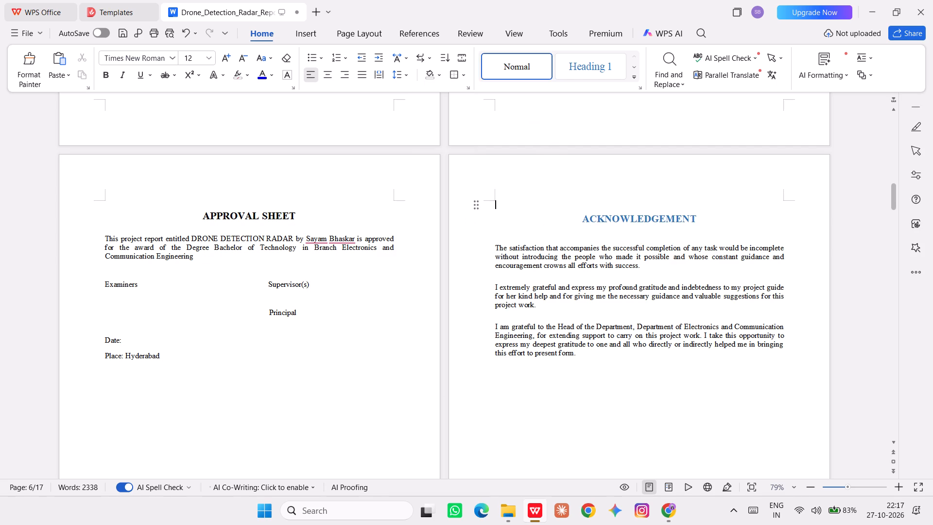
# Set the ACKNOWLEDGEMENT heading's font colour to black.
pyautogui.moveTo(581, 217); pyautogui.dragTo(717, 217)
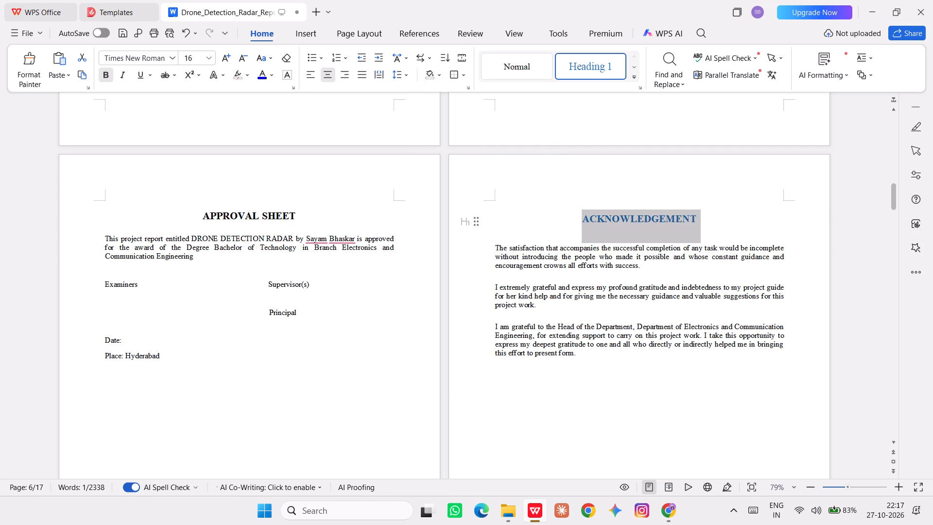
pyautogui.click(684, 184)
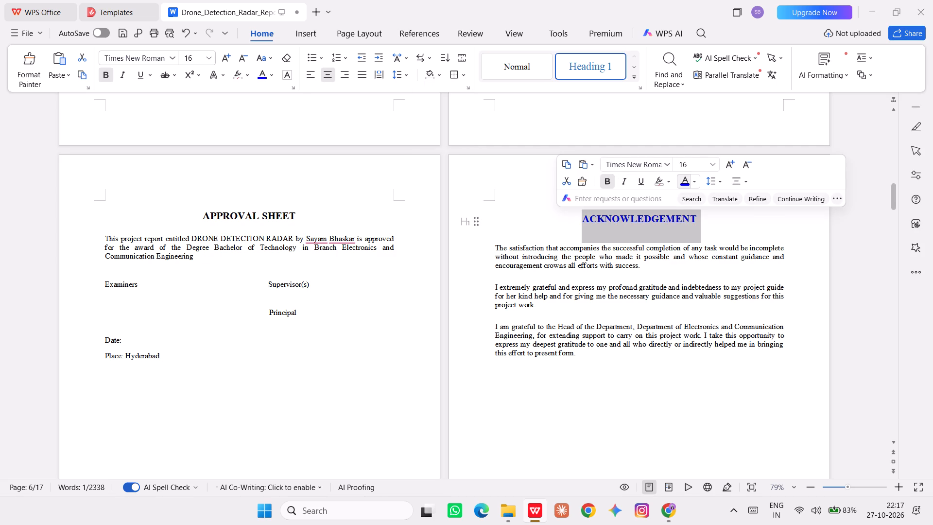
pyautogui.click(693, 184)
pyautogui.click(690, 204)
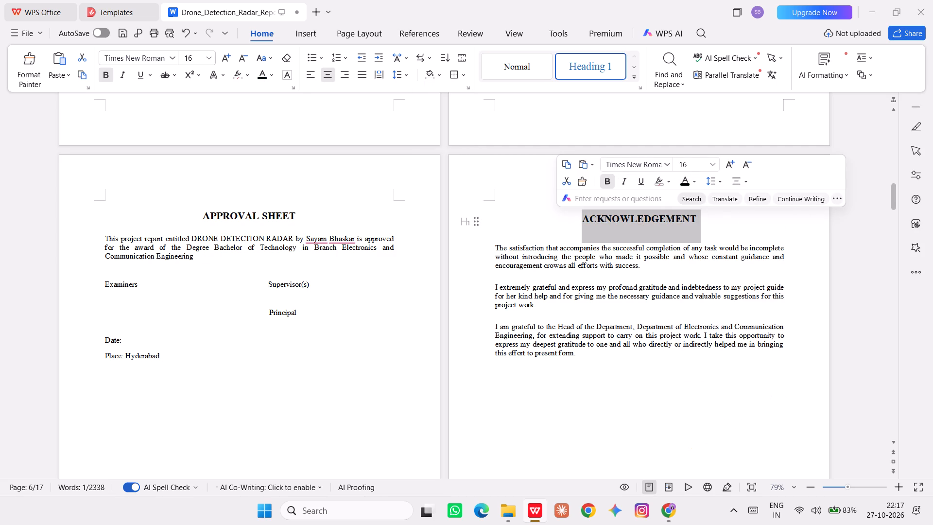
pyautogui.click(863, 231)
# Format the TABLE OF CONTENTS heading in black and bold.
pyautogui.scroll(-5, 817, 235)
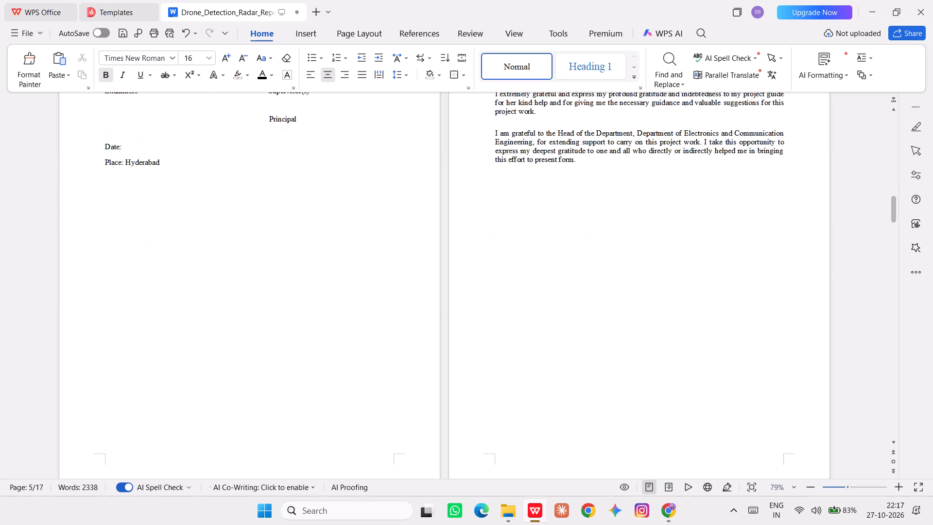
pyautogui.scroll(-10, 814, 235)
pyautogui.moveTo(309, 188); pyautogui.dragTo(193, 177)
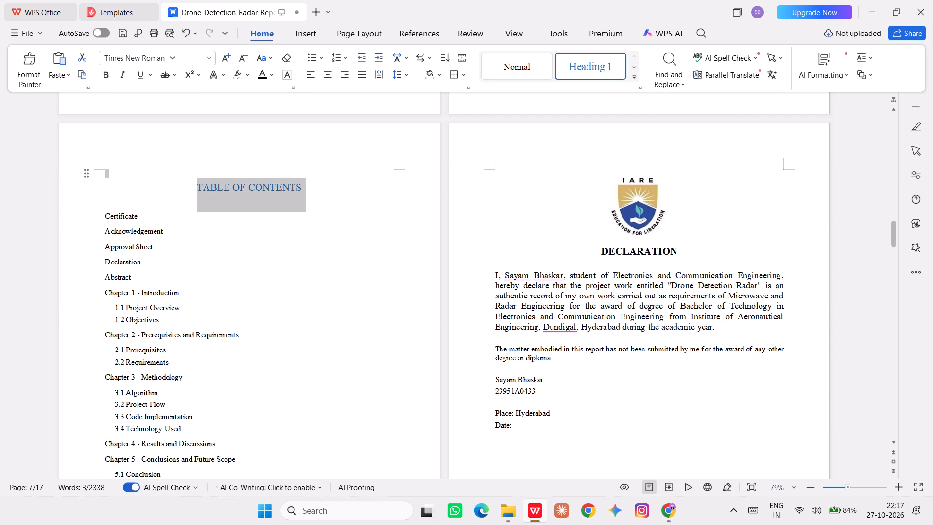
pyautogui.moveTo(193, 177); pyautogui.dragTo(190, 177)
pyautogui.click(151, 140)
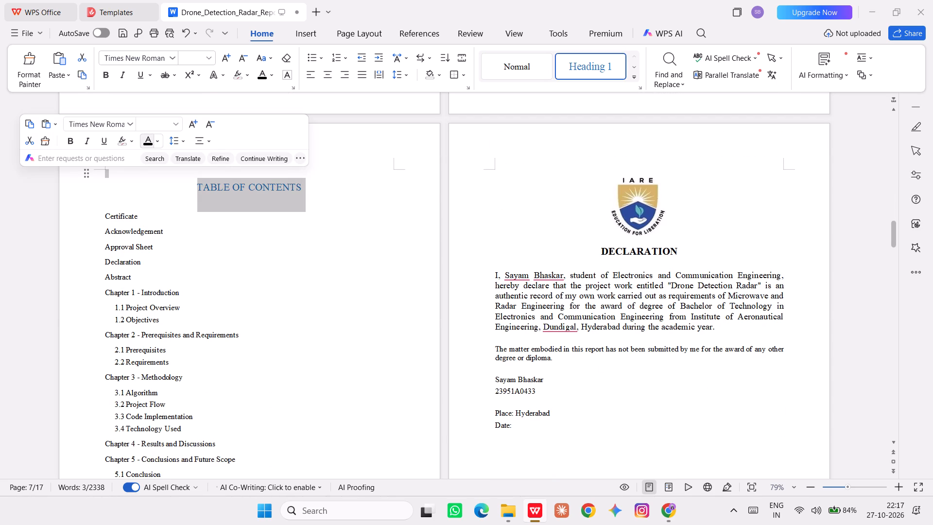
pyautogui.click(379, 231)
pyautogui.moveTo(313, 187); pyautogui.dragTo(177, 181)
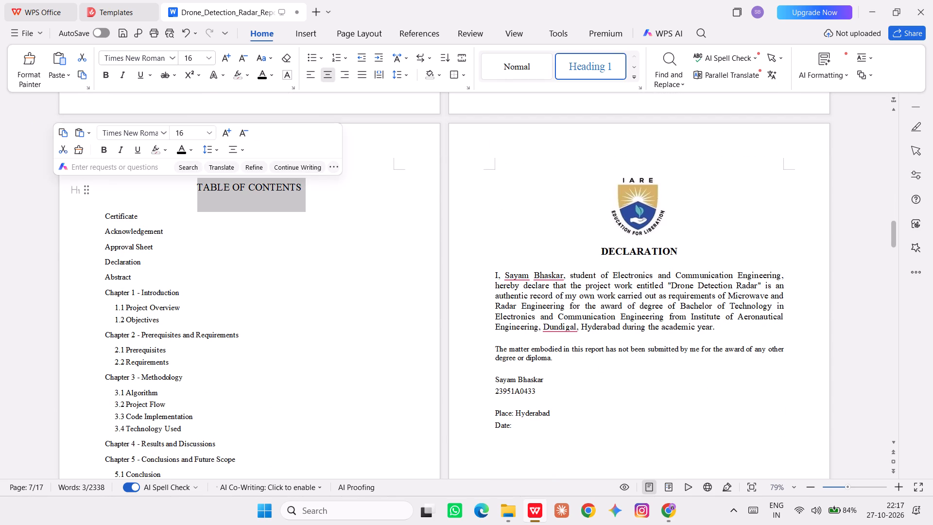
pyautogui.click(111, 150)
pyautogui.click(330, 251)
# Delete the institute logo and its leftover empty line above the DECLARATION heading, leaving the heading text intact.
pyautogui.scroll(-5, 384, 269)
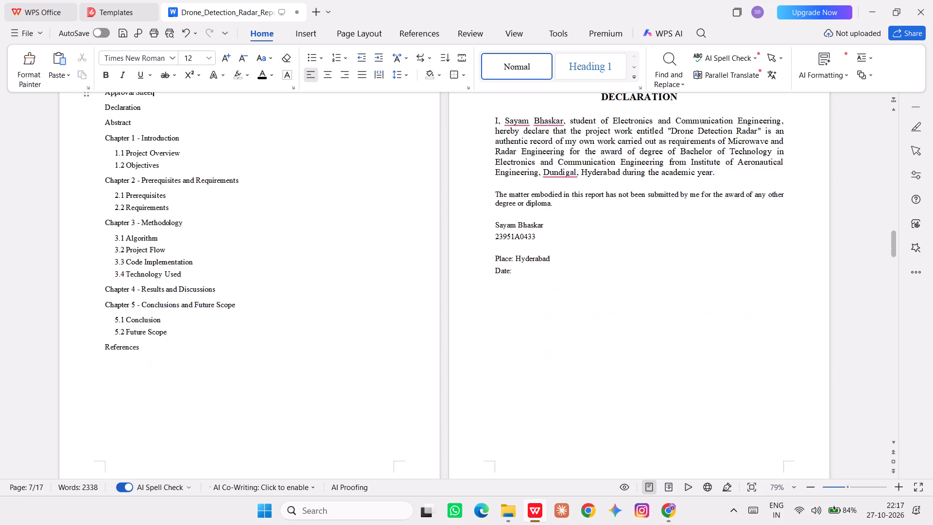
pyautogui.scroll(4, 386, 272)
pyautogui.scroll(2, 506, 337)
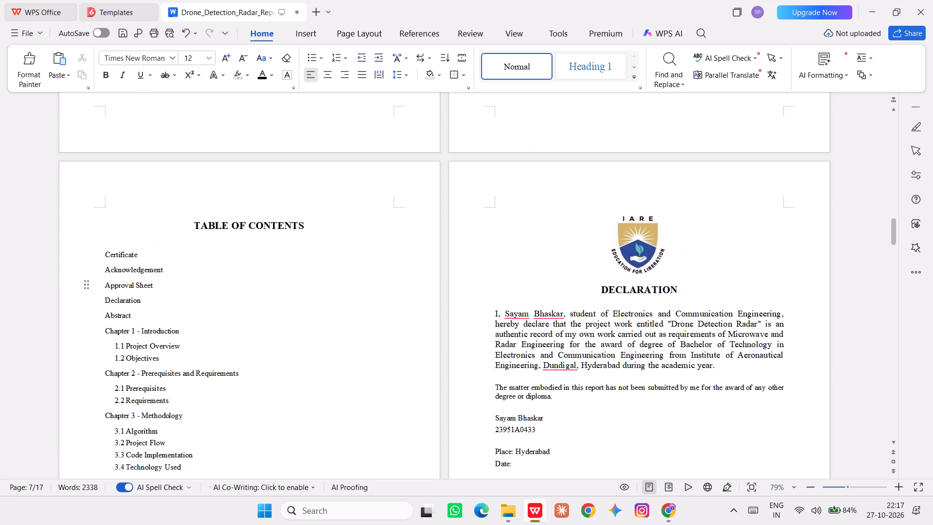
pyautogui.click(637, 229)
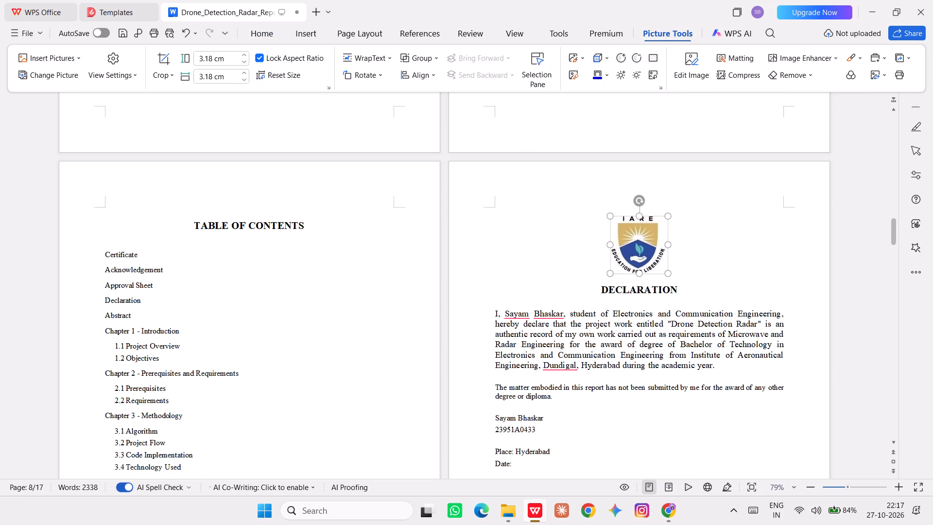
pyautogui.press('Delete')
pyautogui.press('Delete')
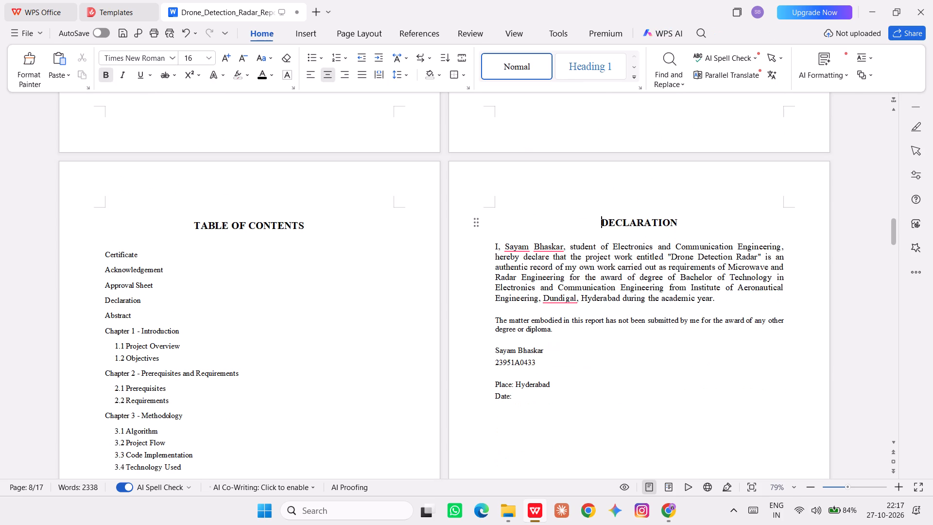
pyautogui.press('Delete')
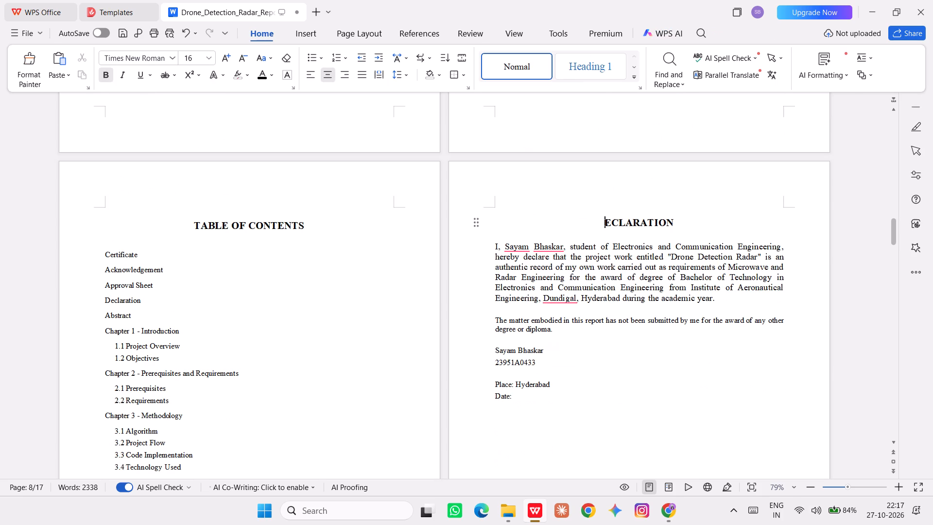
pyautogui.hotkey('ctrl', 'z')
# Enter the date 27-10-2026 after the Date label at the end of the declaration page.
pyautogui.scroll(-2, 647, 268)
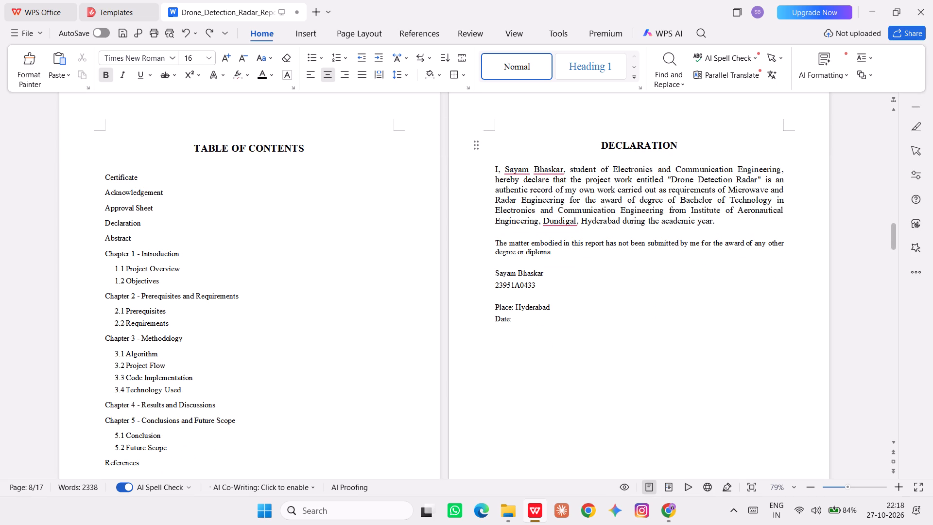
pyautogui.moveTo(597, 268); pyautogui.dragTo(491, 242)
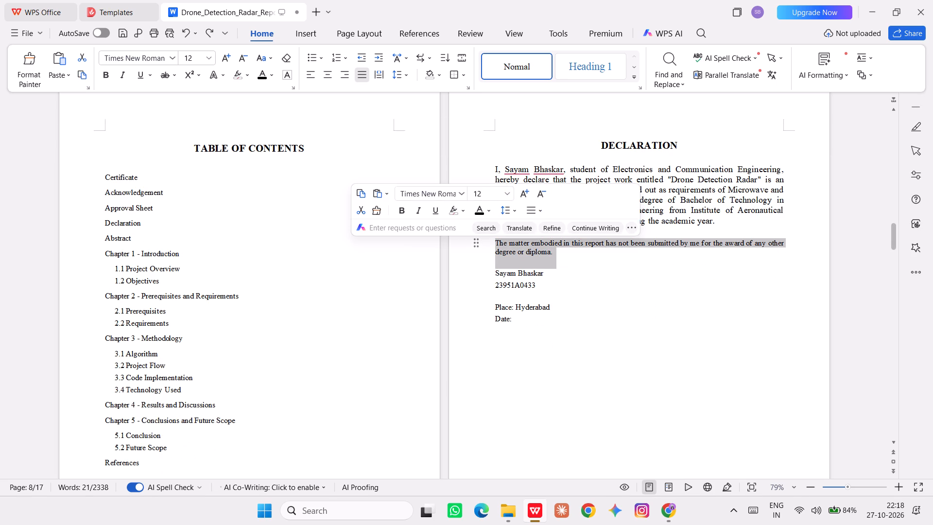
pyautogui.click(625, 334)
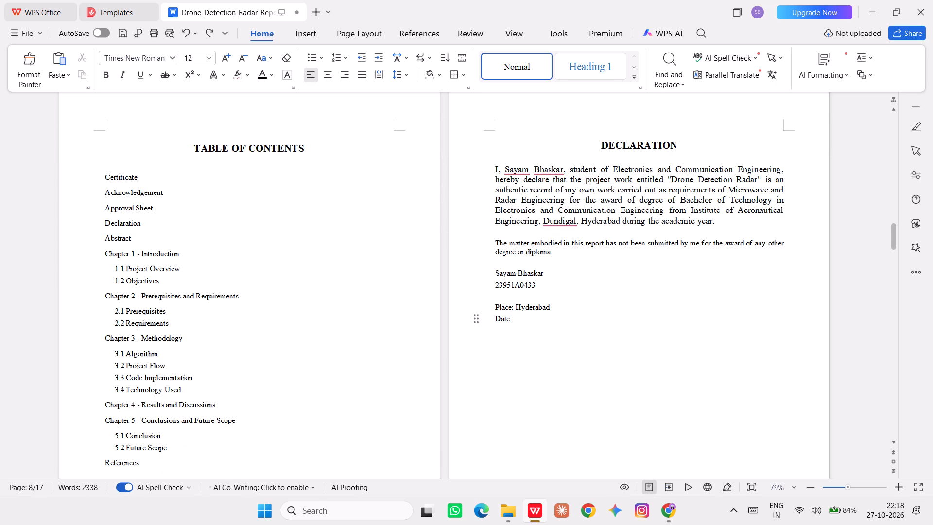
pyautogui.scroll(-2, 640, 360)
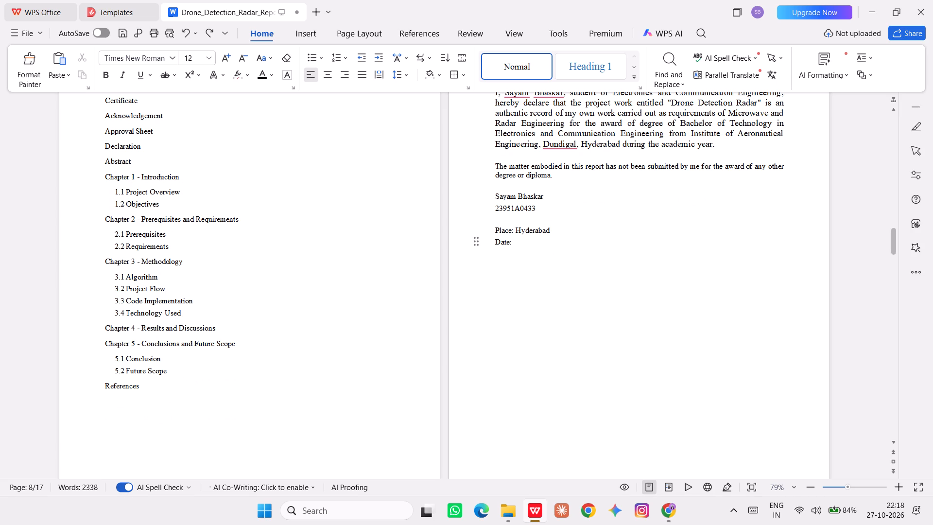
pyautogui.press('2')
pyautogui.press('7')
pyautogui.press('-')
pyautogui.press('1')
pyautogui.press('0')
pyautogui.write('-20')
pyautogui.press('2')
pyautogui.press('6')
# Set the ABSTRACT heading's font colour to black.
pyautogui.scroll(-2, 589, 372)
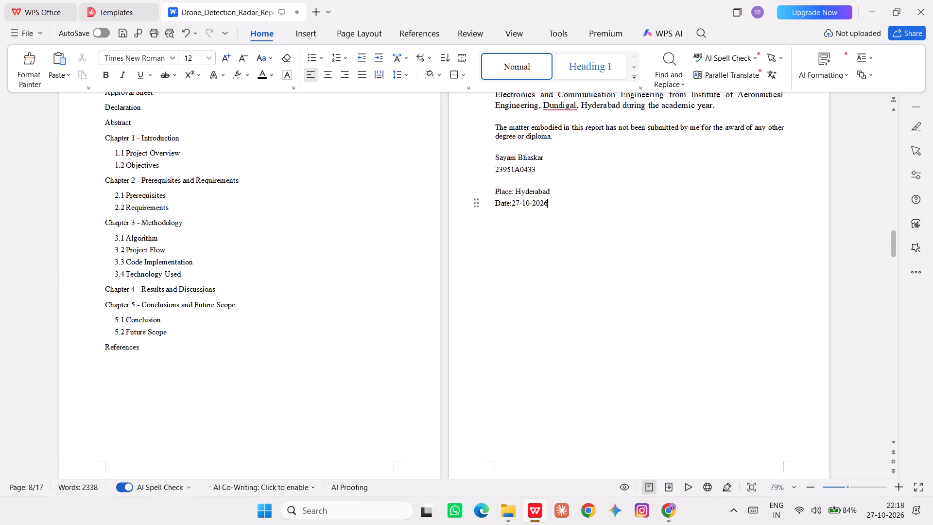
pyautogui.scroll(-4, 587, 370)
pyautogui.scroll(-4, 518, 371)
pyautogui.moveTo(313, 237); pyautogui.dragTo(200, 224)
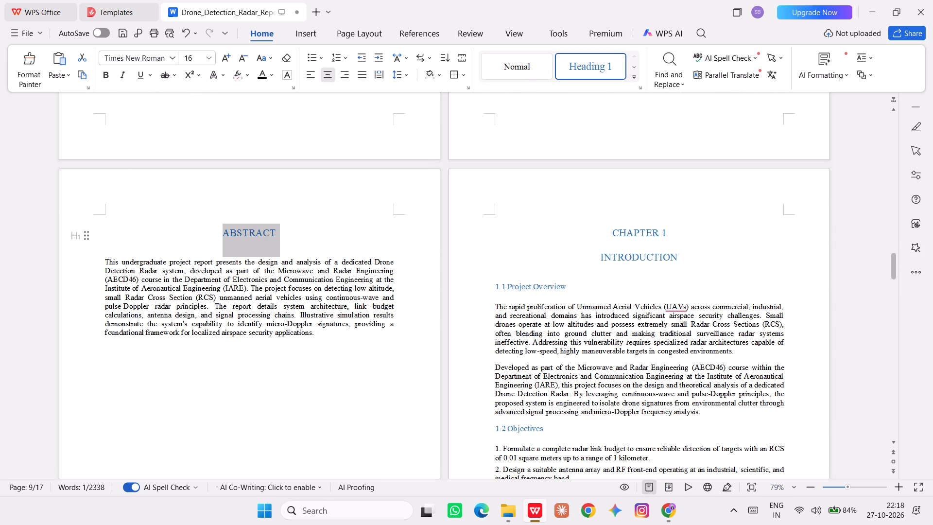
pyautogui.moveTo(200, 224); pyautogui.dragTo(198, 224)
pyautogui.click(202, 196)
# Set the font colour of the CHAPTER 1, INTRODUCTION and 1.1 Project Overview headings to black.
pyautogui.click(681, 258)
pyautogui.moveTo(586, 285); pyautogui.dragTo(571, 233)
pyautogui.click(591, 199)
pyautogui.scroll(-5, 605, 245)
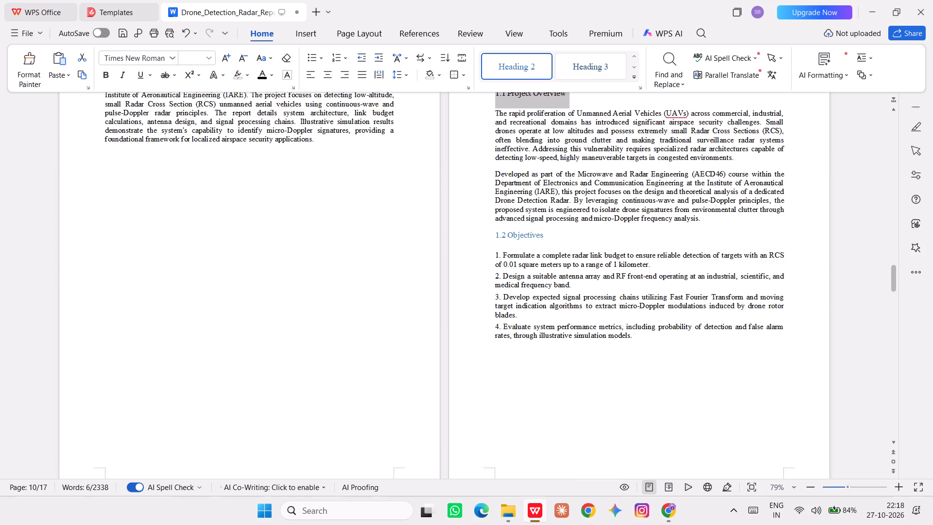
pyautogui.scroll(4, 580, 214)
pyautogui.moveTo(582, 202); pyautogui.dragTo(605, 239)
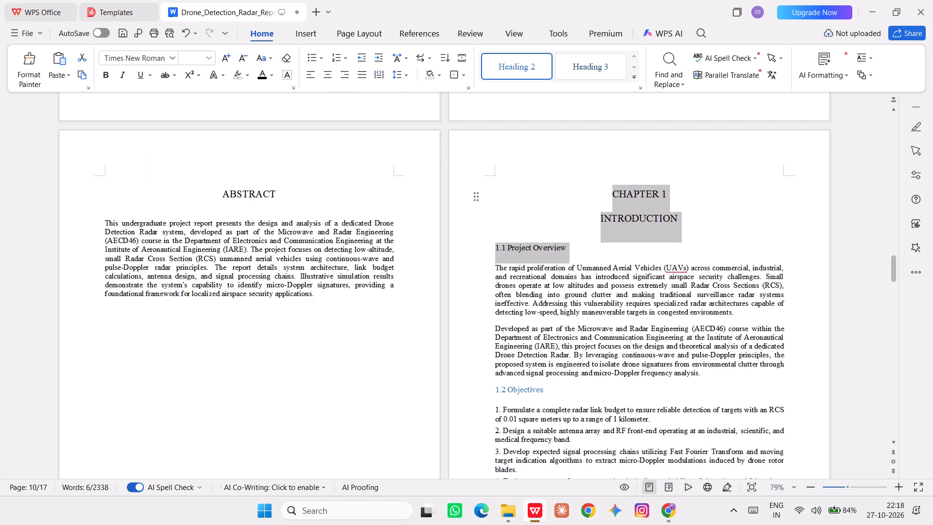
pyautogui.click(773, 212)
# Set the font colour to black for all text from the Chapter 1 INTRODUCTION heading through the REFERENCES list.
pyautogui.moveTo(756, 196); pyautogui.dragTo(699, 524)
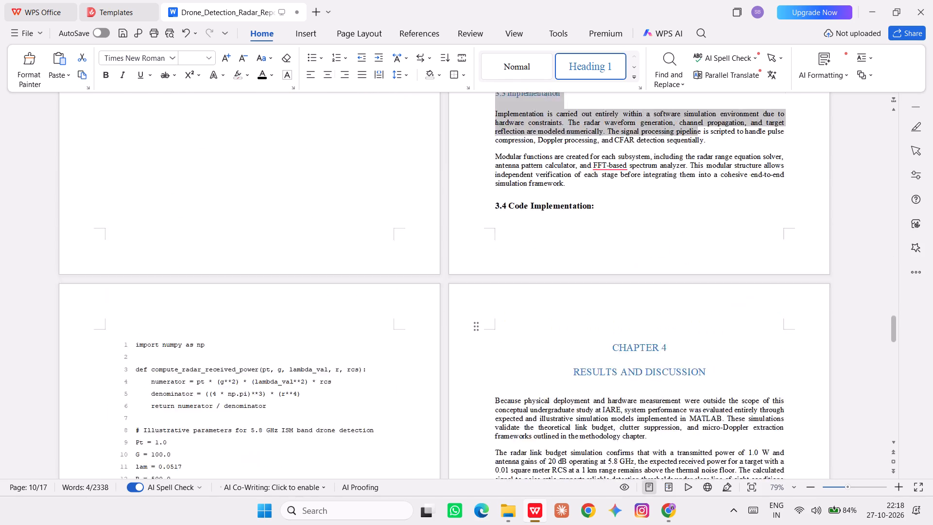
pyautogui.moveTo(699, 524); pyautogui.dragTo(510, 107)
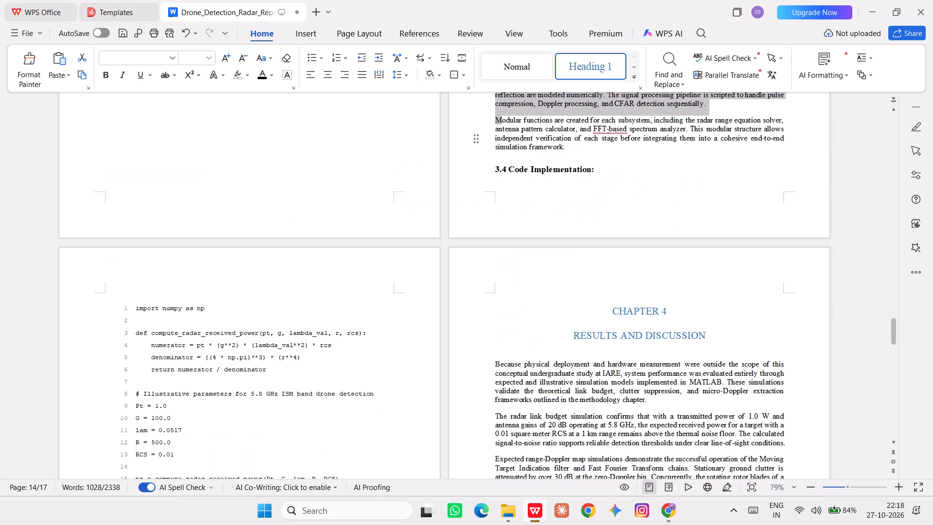
pyautogui.moveTo(510, 107); pyautogui.dragTo(636, 413)
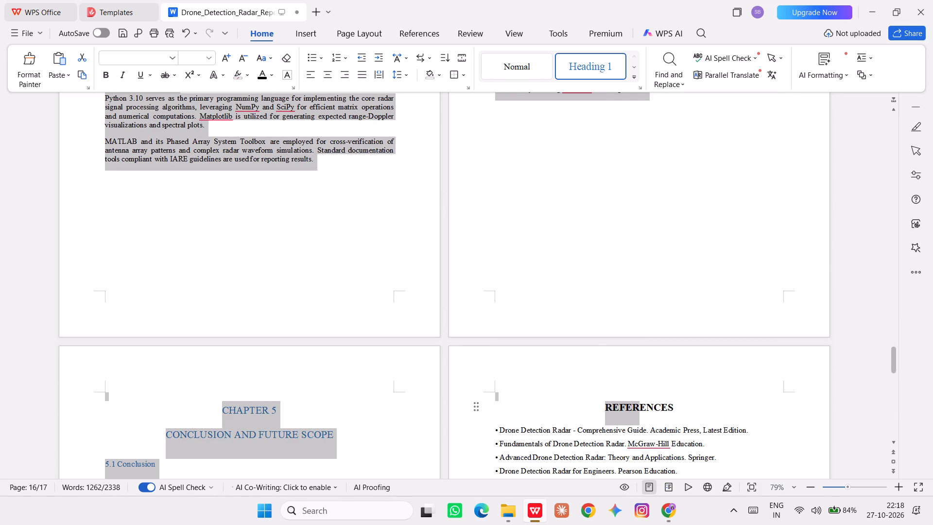
pyautogui.moveTo(636, 413); pyautogui.dragTo(638, 473)
pyautogui.scroll(-7, 652, 437)
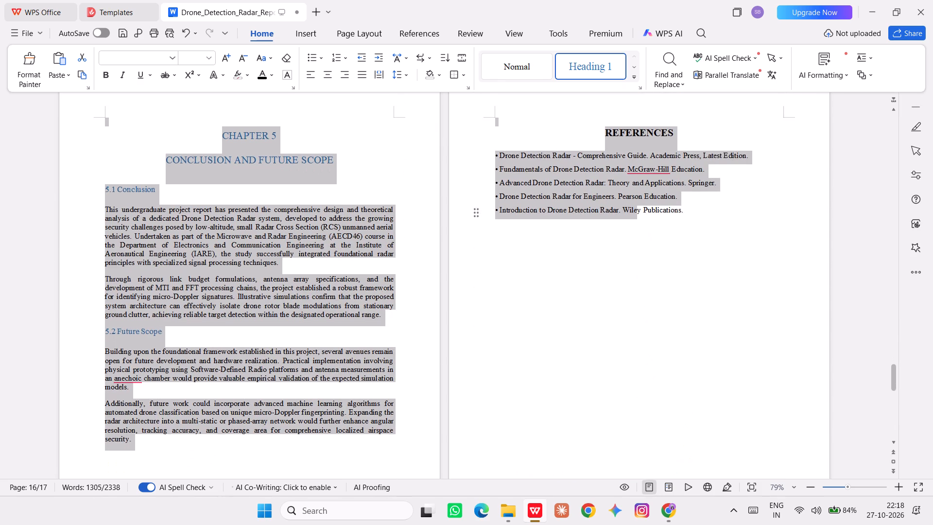
pyautogui.moveTo(638, 473); pyautogui.dragTo(629, 443)
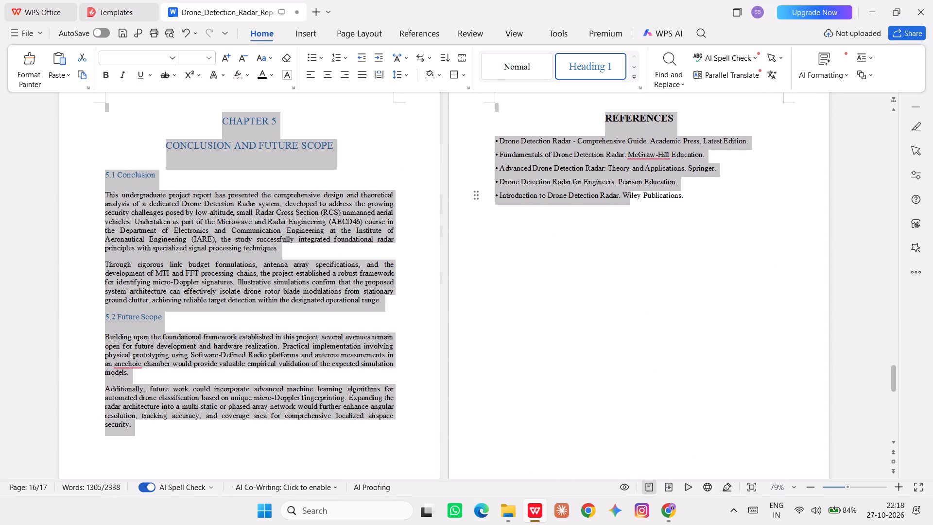
pyautogui.click(261, 78)
pyautogui.click(626, 291)
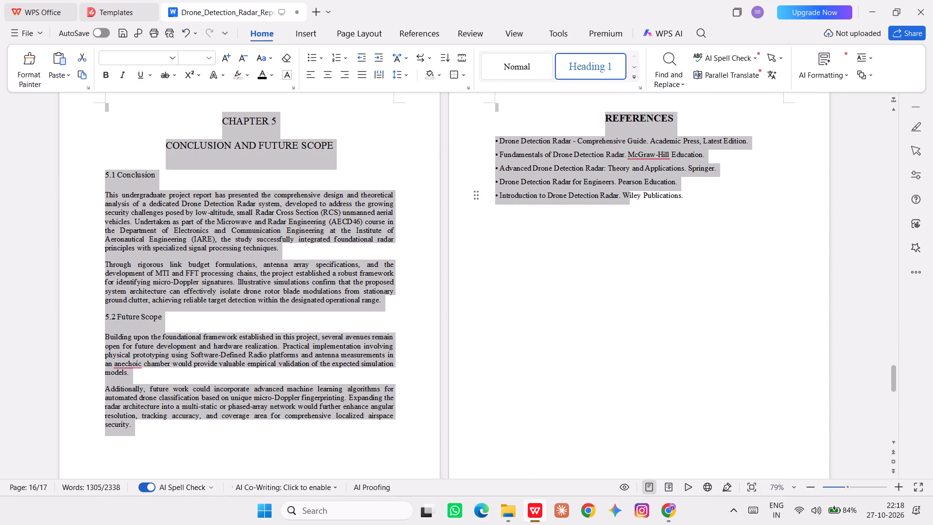
pyautogui.click(775, 341)
# Enter the date 27-10-2026 after the Date label on the APPROVAL SHEET page.
pyautogui.scroll(3, 761, 351)
pyautogui.scroll(8, 563, 362)
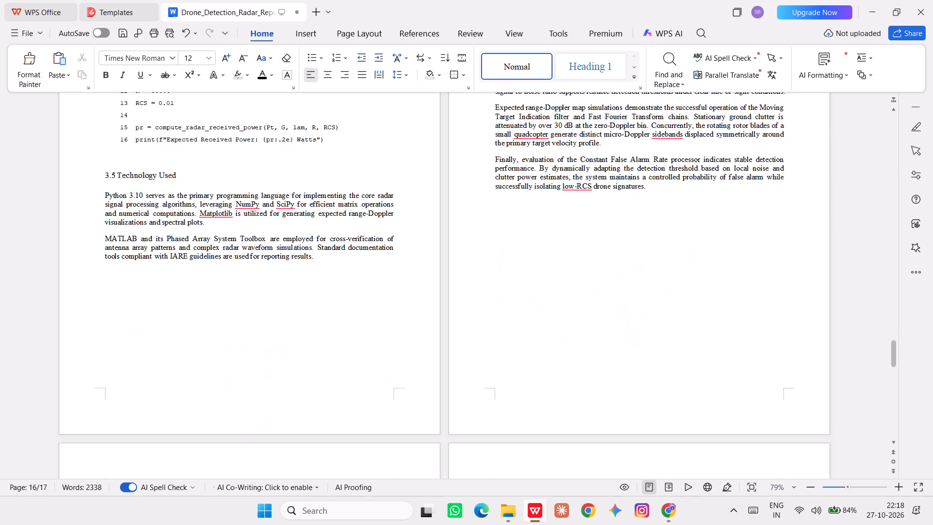
pyautogui.scroll(6, 572, 396)
pyautogui.moveTo(895, 337); pyautogui.dragTo(881, 71)
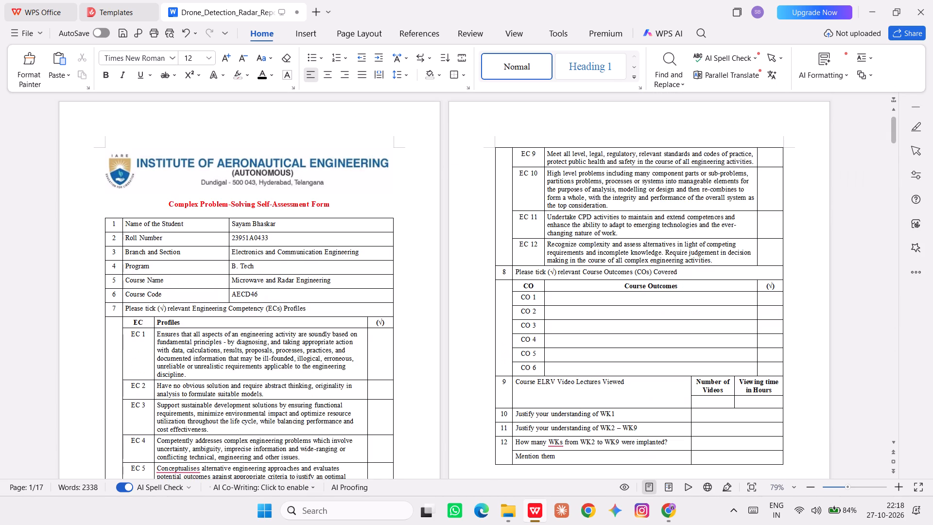
pyautogui.scroll(-13, 777, 277)
pyautogui.scroll(-15, 769, 287)
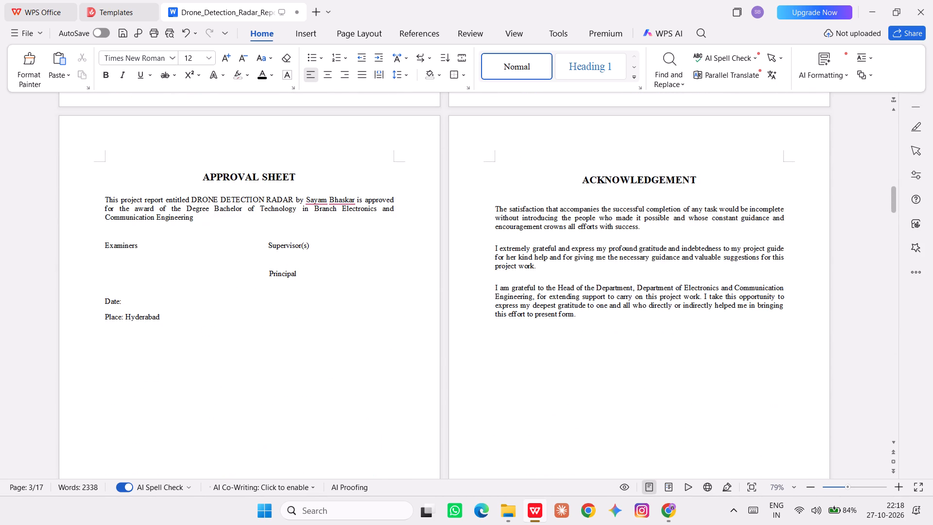
pyautogui.click(148, 294)
pyautogui.click(148, 302)
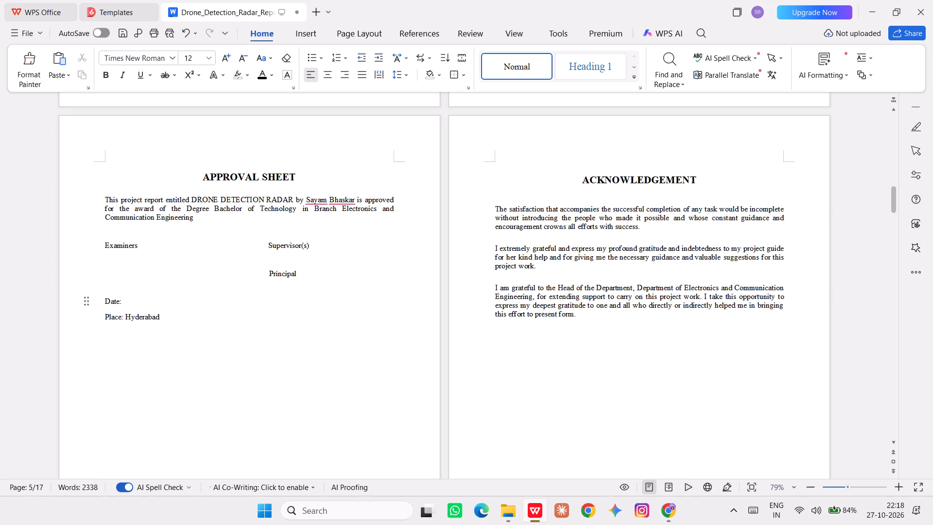
pyautogui.press('2')
pyautogui.press('7')
pyautogui.write('-1')
pyautogui.press('0')
pyautogui.write('-2')
pyautogui.press('0')
pyautogui.press('2')
pyautogui.press('7')
pyautogui.press('BackSpace')
pyautogui.press('6')
# Check the heading formatting and layout from the approval sheet and table of contents through the abstract and Chapters 1 to 3.
pyautogui.scroll(-8, 669, 438)
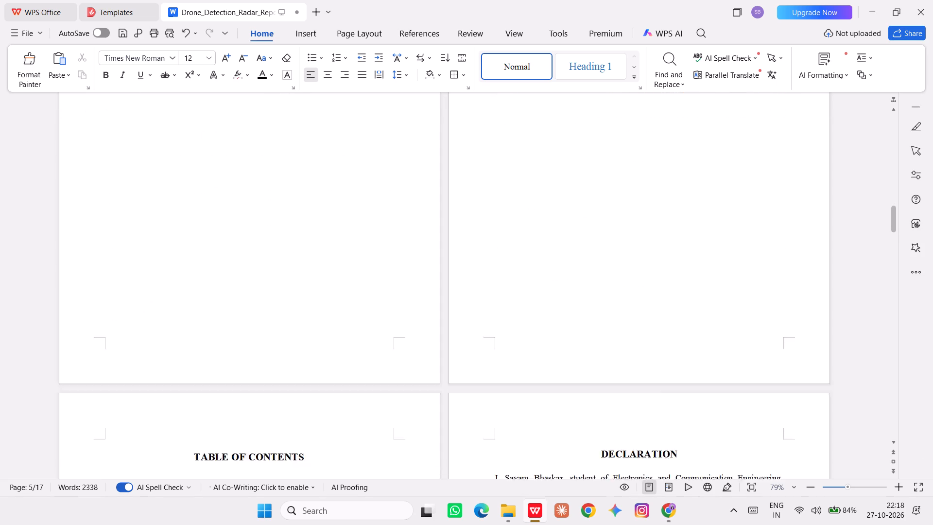
pyautogui.scroll(8, 671, 441)
pyautogui.scroll(-12, 673, 440)
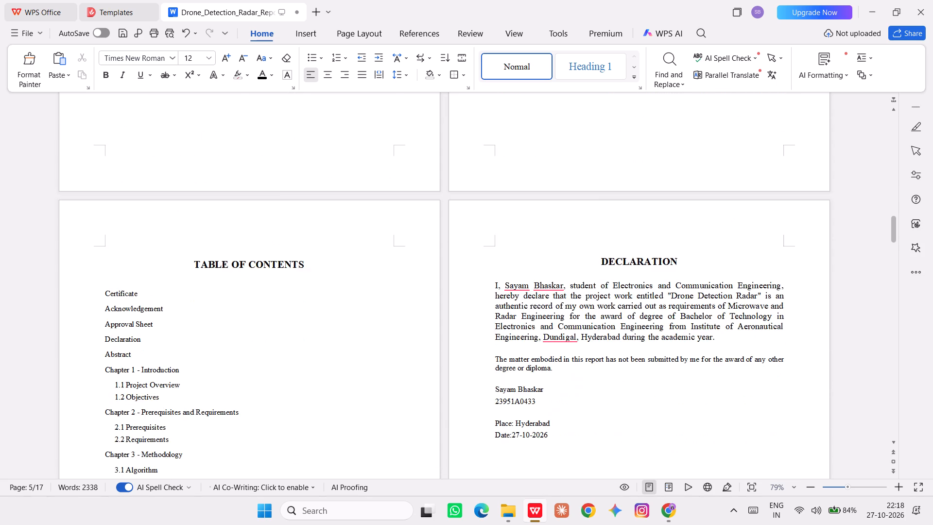
pyautogui.scroll(-14, 679, 449)
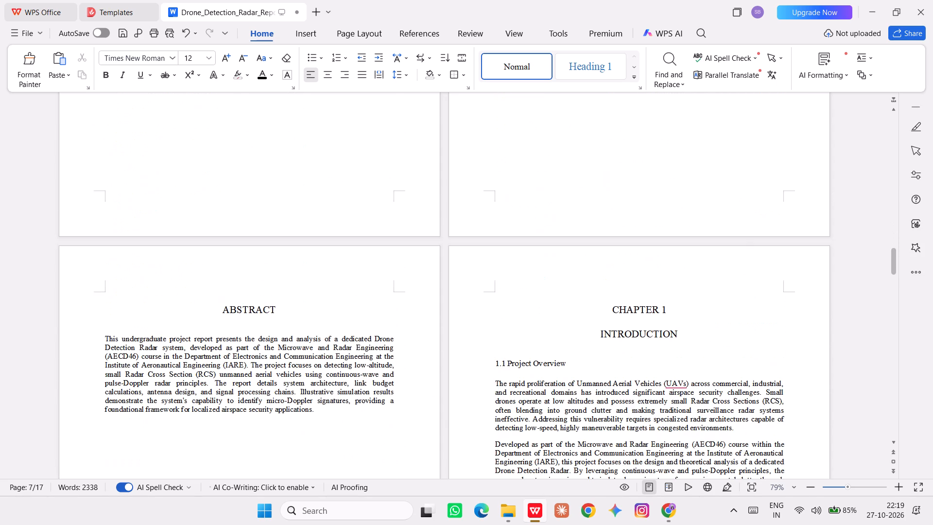
pyautogui.scroll(-3, 681, 454)
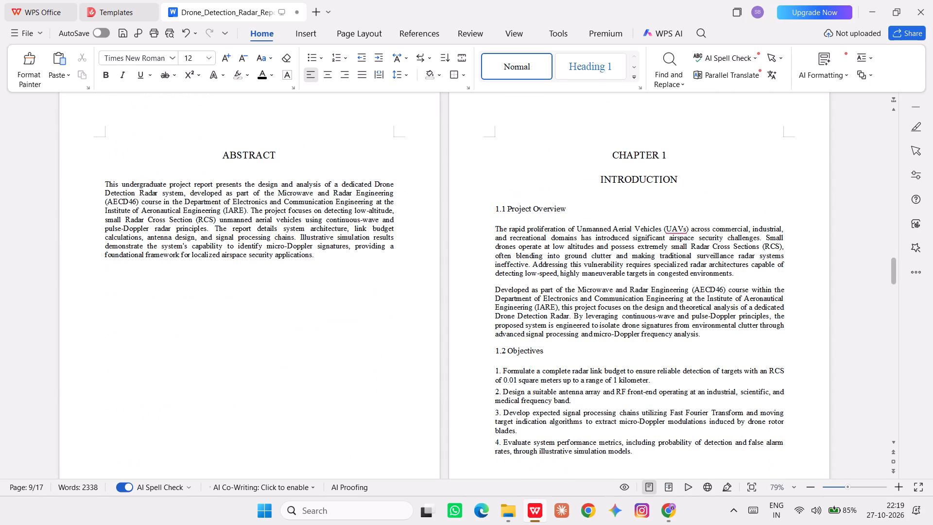
pyautogui.scroll(-6, 678, 367)
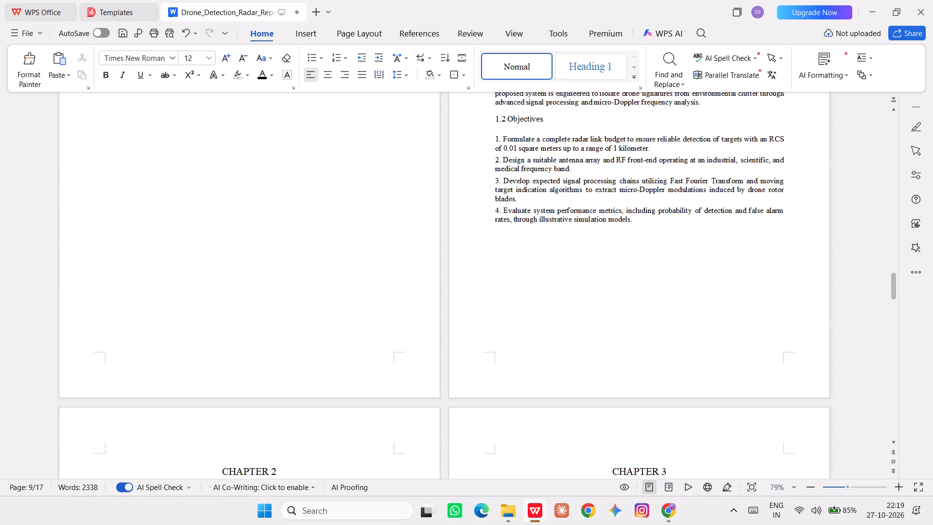
pyautogui.scroll(2, 678, 370)
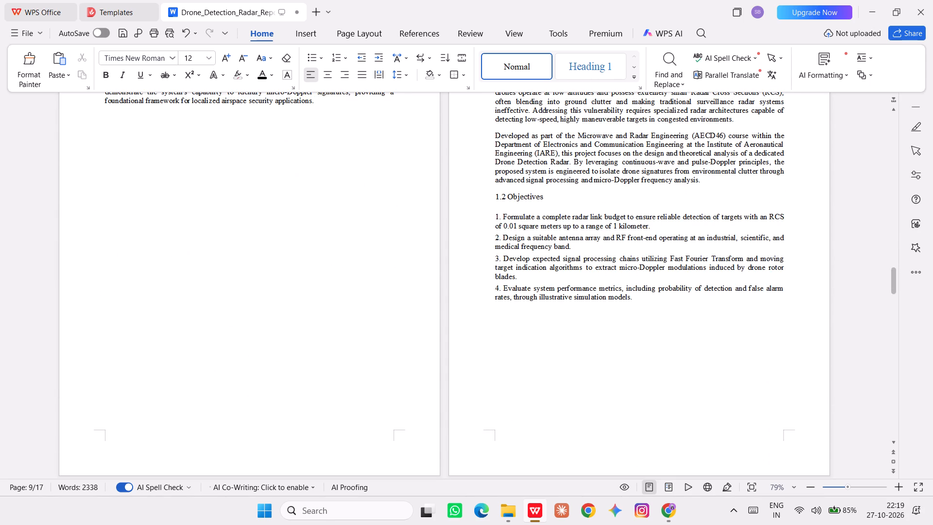
pyautogui.scroll(2, 706, 383)
pyautogui.scroll(-9, 708, 384)
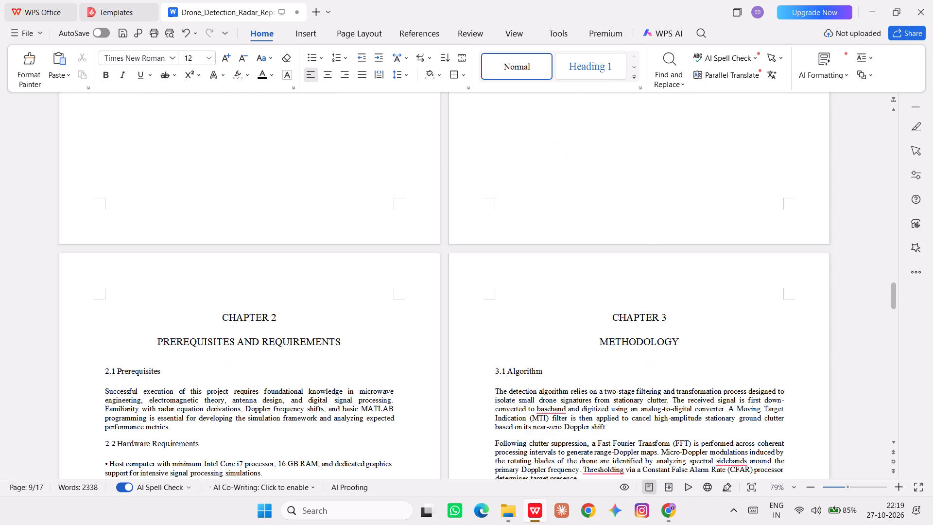
pyautogui.scroll(10, 708, 391)
pyautogui.scroll(-2, 711, 391)
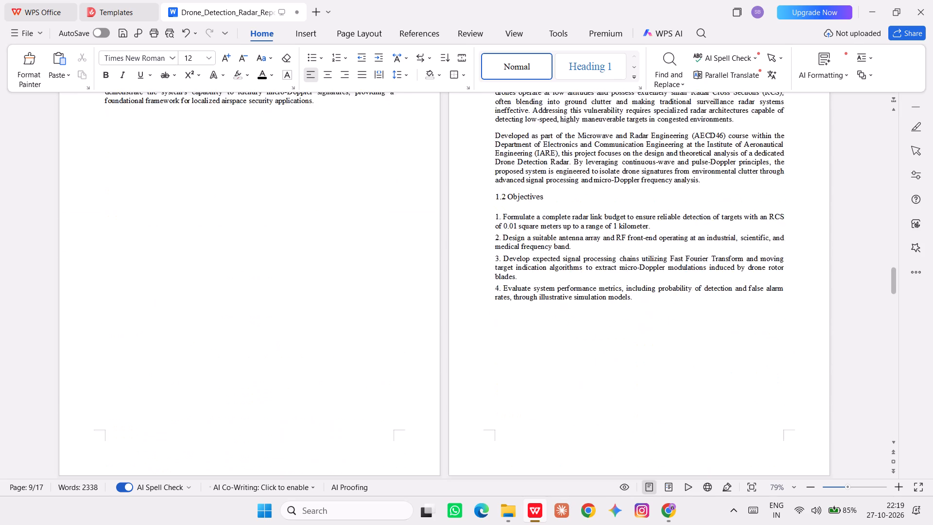
# Insert two line breaks after the last 3.3 Implementation paragraph to push the 3.4 Code Implementation heading onto the code listing's page.
pyautogui.scroll(-16, 711, 391)
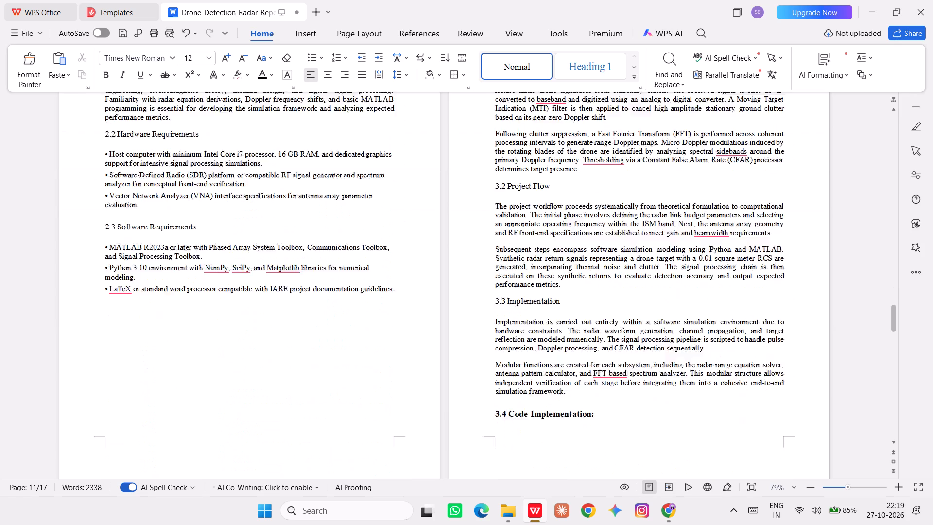
pyautogui.scroll(-2, 713, 396)
pyautogui.click(627, 289)
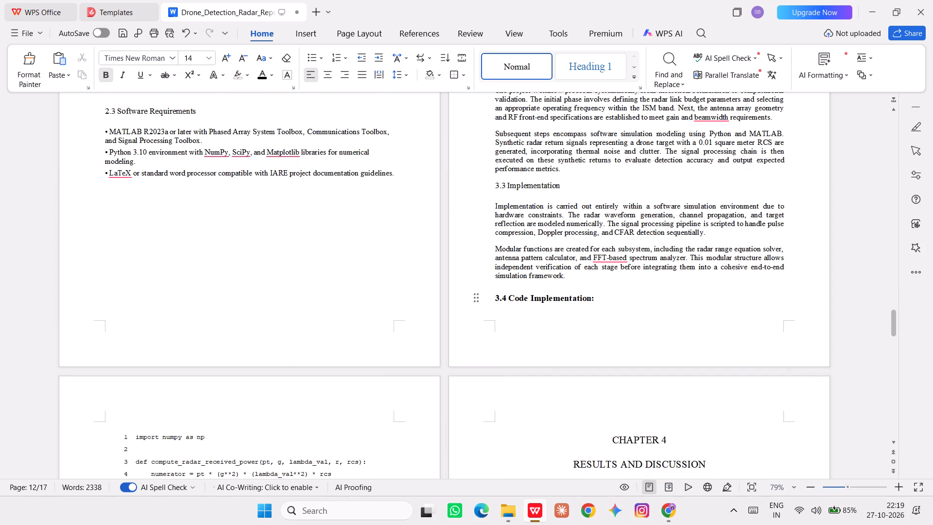
pyautogui.click(622, 277)
pyautogui.press('Return')
pyautogui.press('Return')
# Check the layout of the remaining pages, from the code listing and Chapters 4 and 5 to the references and plagiarism scan report.
pyautogui.scroll(-5, 657, 306)
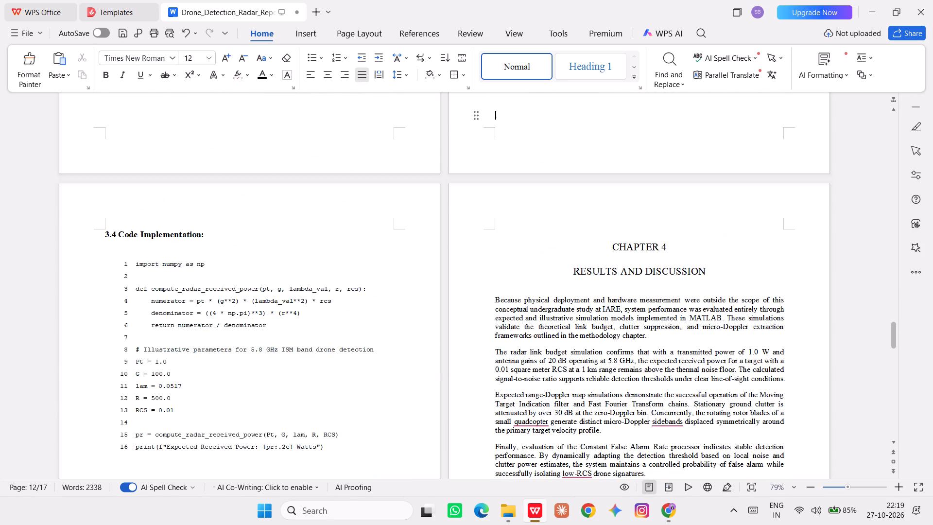
pyautogui.scroll(-7, 657, 313)
pyautogui.scroll(4, 653, 320)
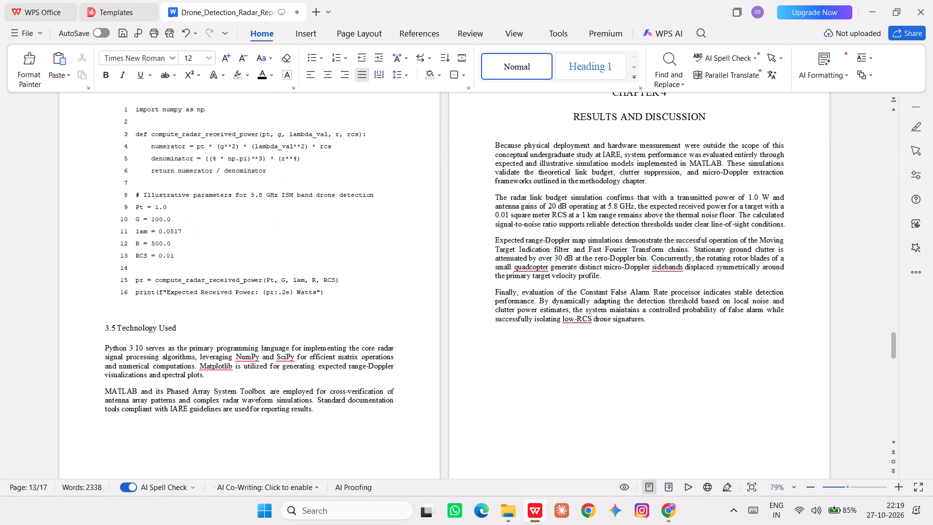
pyautogui.scroll(2, 653, 320)
pyautogui.scroll(-15, 646, 307)
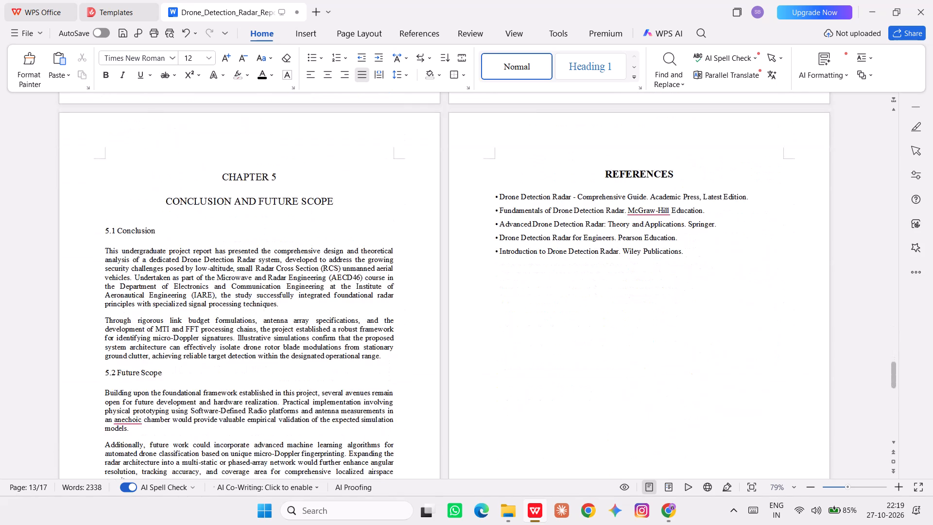
pyautogui.scroll(-6, 660, 315)
pyautogui.scroll(5, 661, 316)
pyautogui.scroll(-11, 661, 316)
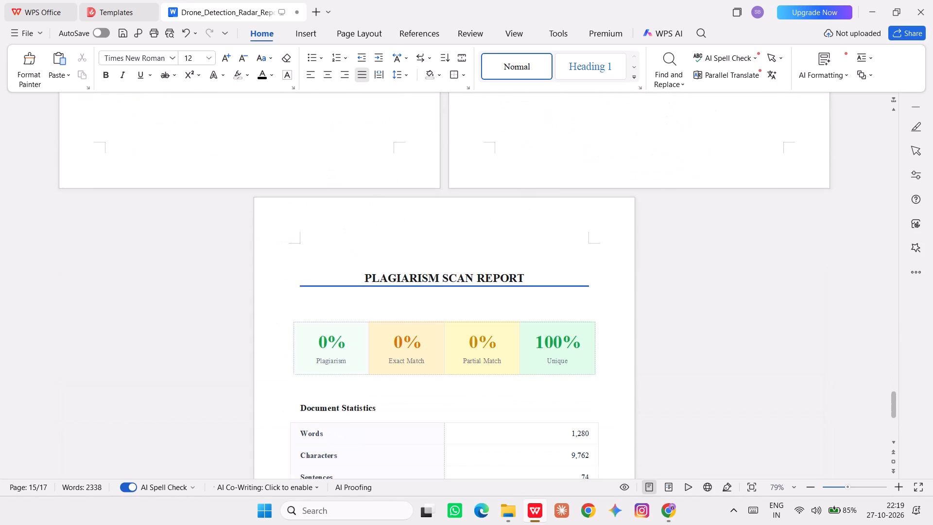
pyautogui.scroll(-6, 663, 317)
pyautogui.scroll(19, 667, 326)
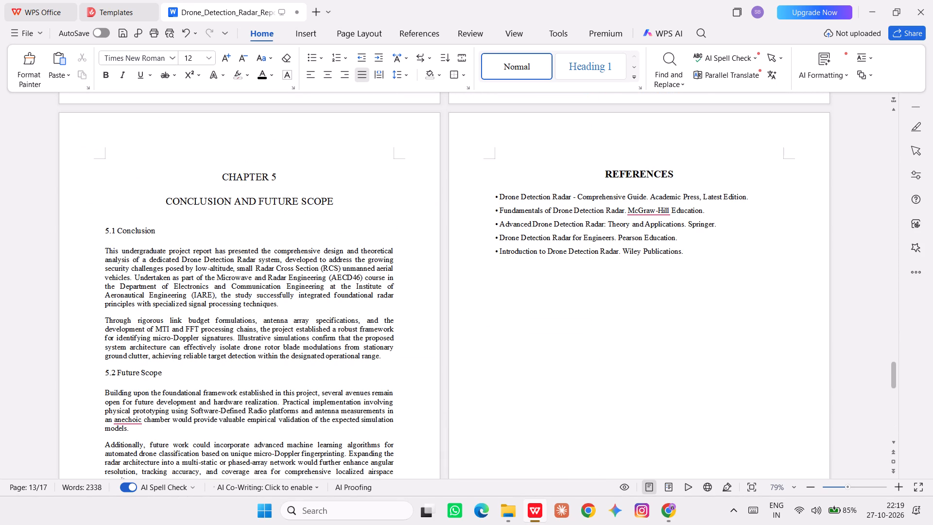
pyautogui.scroll(-2, 544, 338)
pyautogui.scroll(7, 584, 349)
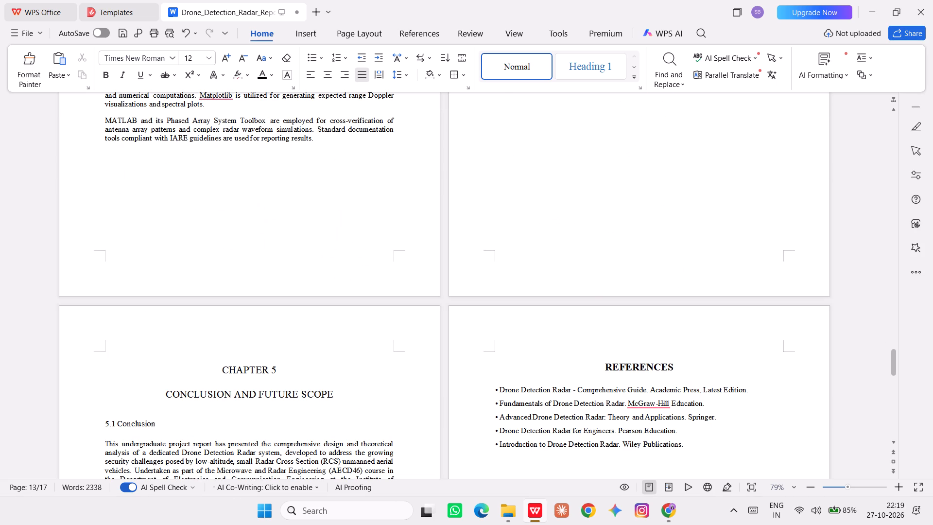
# Return to the Complex Problem-Solving Self-Assessment Form at the report's start and place the report side by side with the Chrome window.
pyautogui.moveTo(892, 358); pyautogui.dragTo(924, 105)
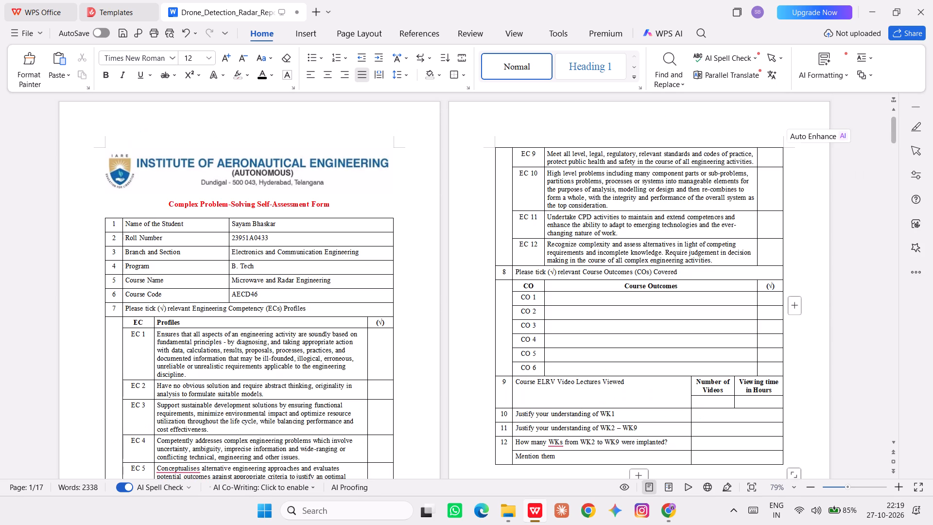
pyautogui.scroll(-2, 301, 261)
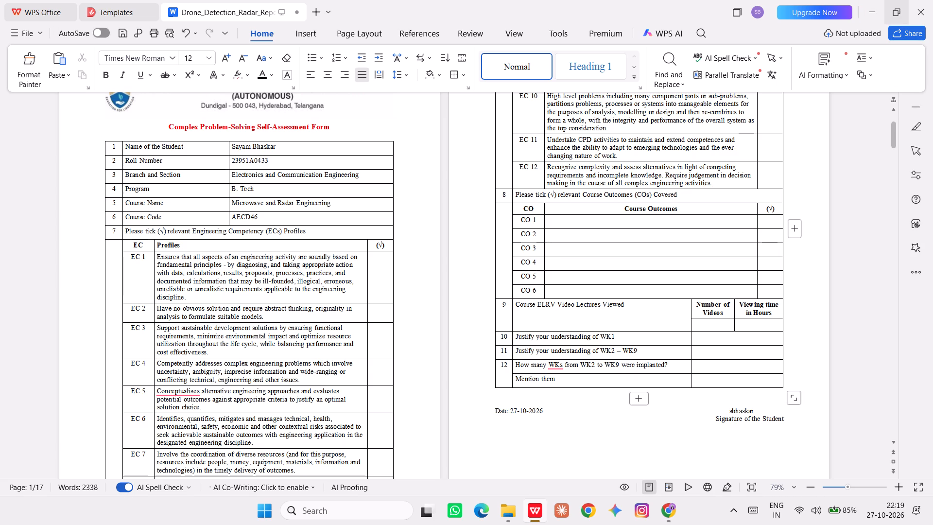
pyautogui.click(827, 44)
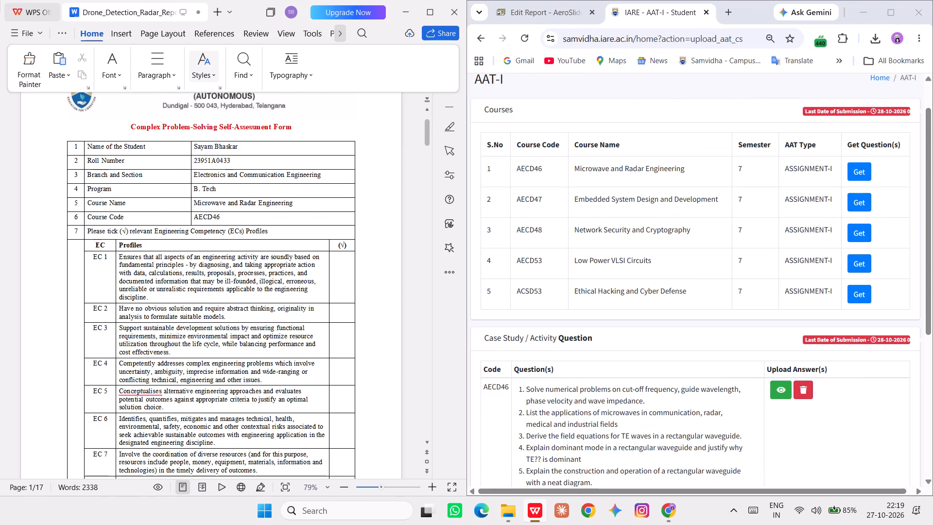
# In a new Chrome tab, search Google for "iare" and open the IARE college website.
pyautogui.click(732, 13)
pyautogui.click(599, 230)
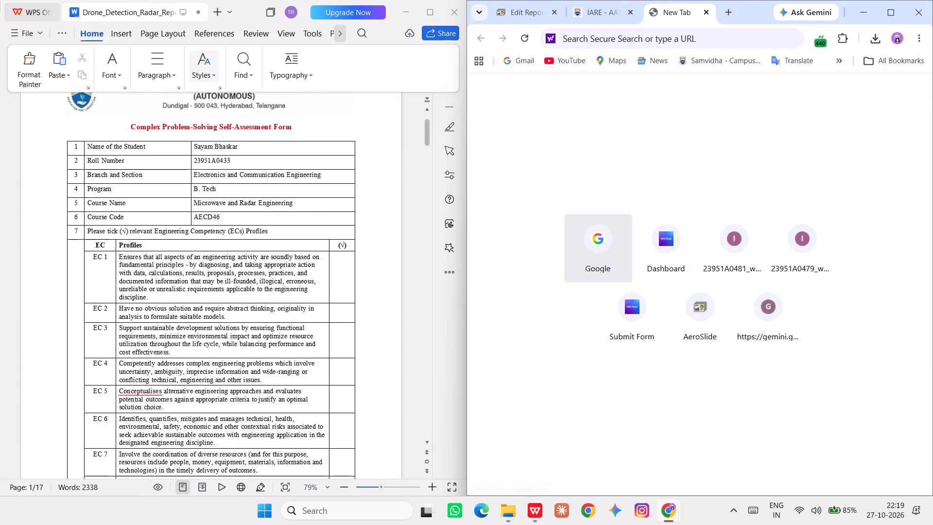
pyautogui.press('i')
pyautogui.press('a')
pyautogui.write('er')
pyautogui.press('Return')
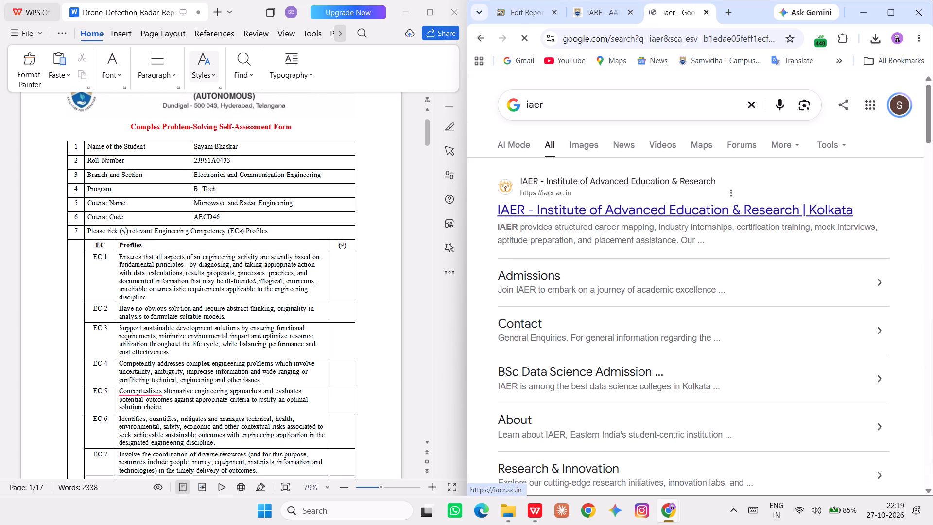
pyautogui.click(604, 108)
pyautogui.press('BackSpace')
pyautogui.press('BackSpace')
pyautogui.press('BackSpace')
pyautogui.write('are')
pyautogui.press('Return')
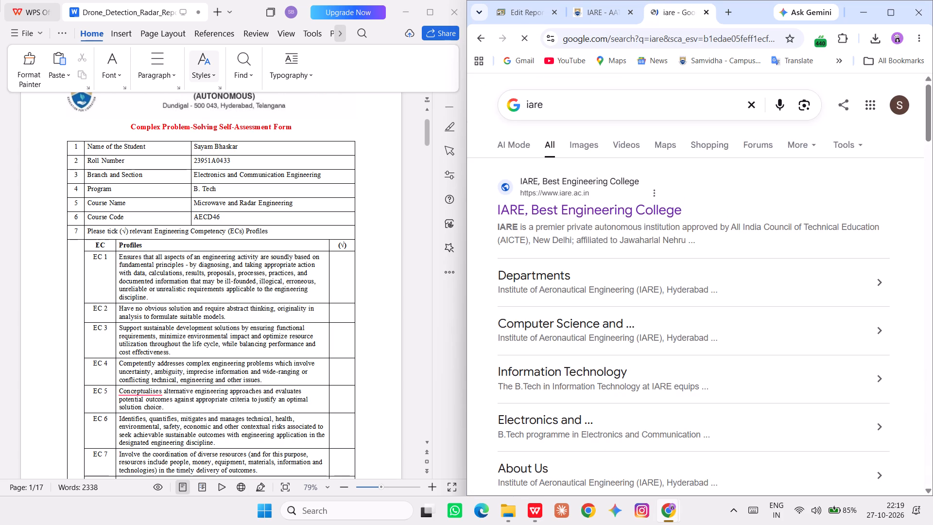
pyautogui.click(618, 206)
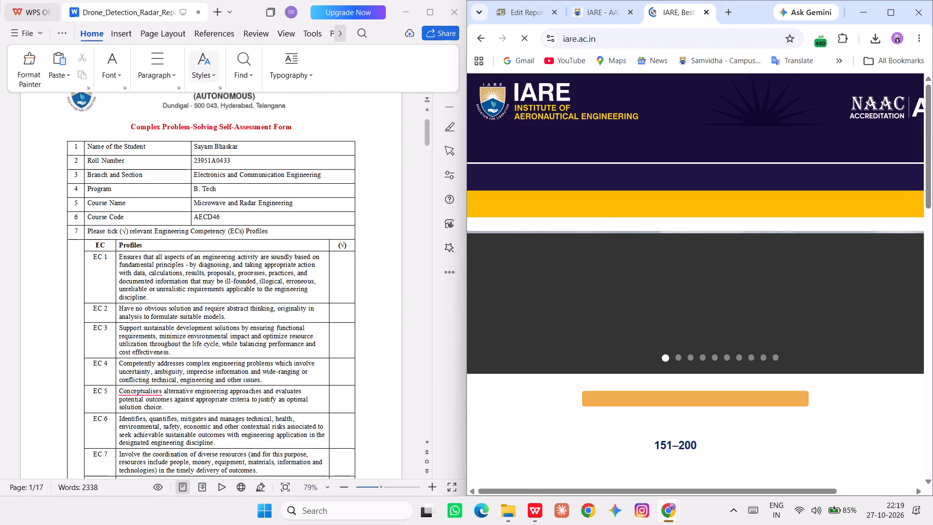
# Maximize the browser window and open the Electronics and Communication Engineering department page on the IARE website.
pyautogui.scroll(-5, 699, 197)
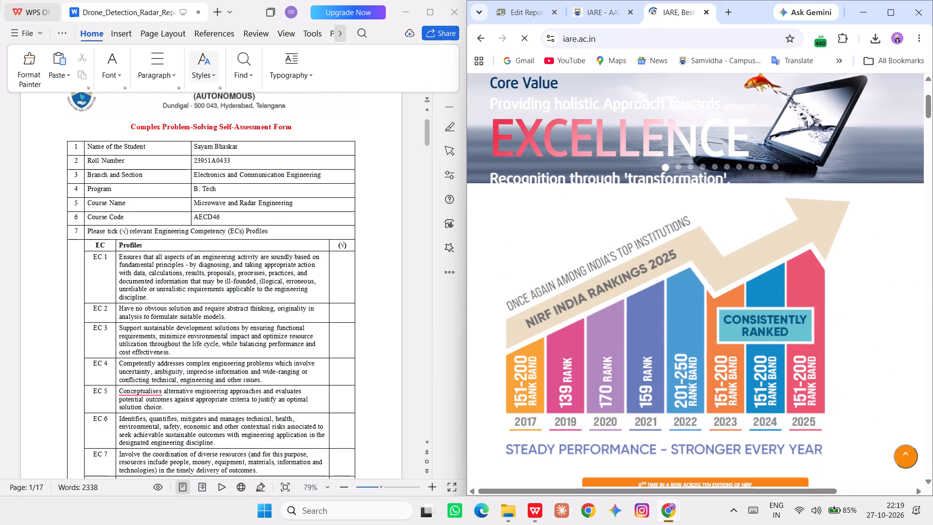
pyautogui.scroll(-12, 703, 234)
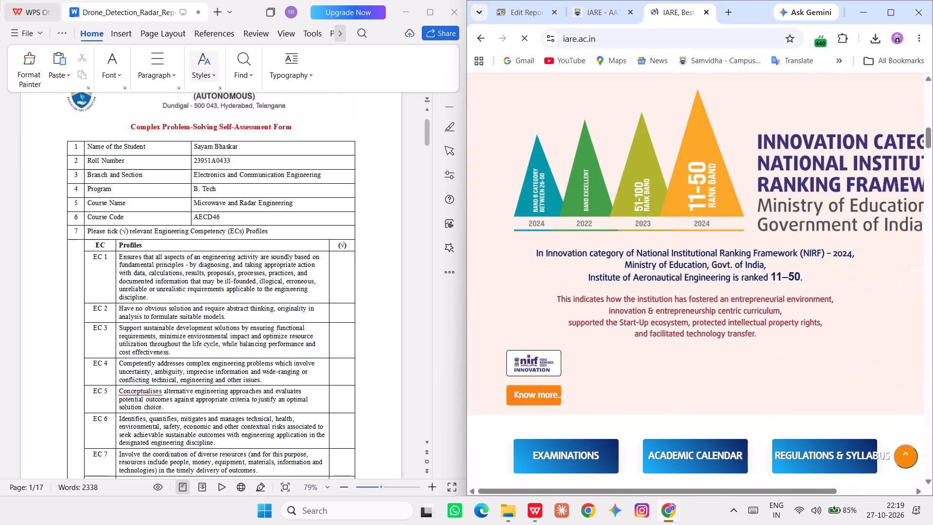
pyautogui.scroll(16, 736, 230)
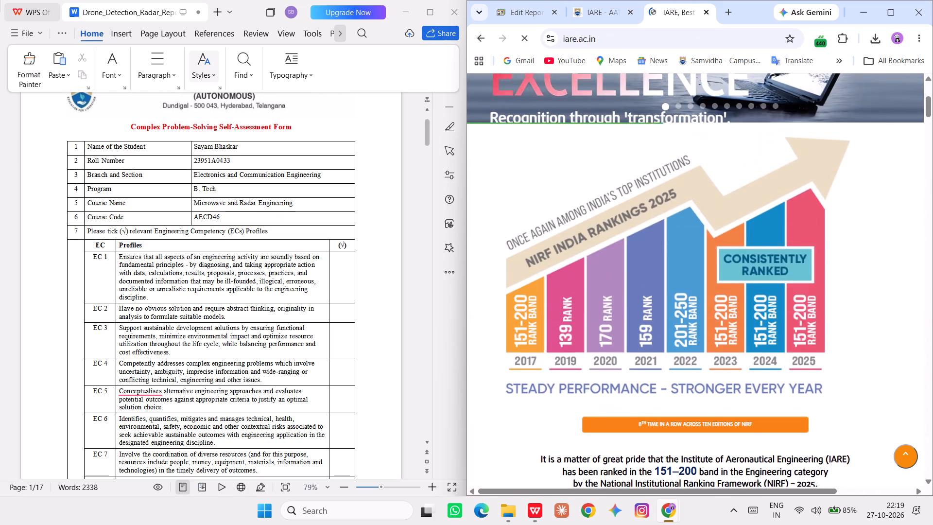
pyautogui.scroll(2, 736, 227)
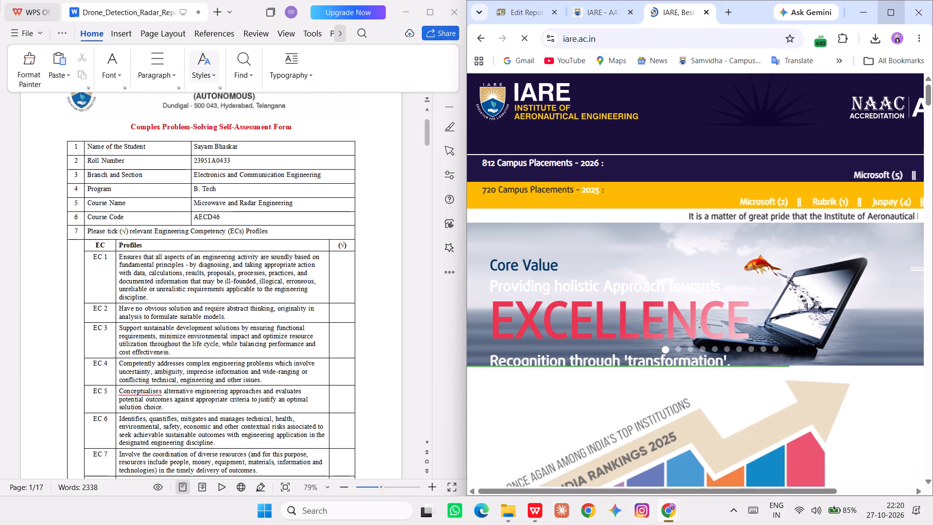
pyautogui.click(882, 16)
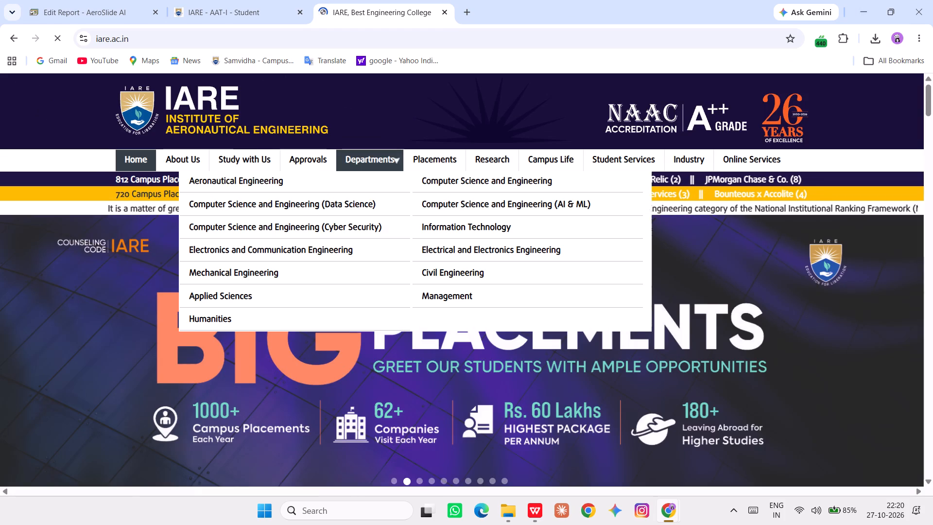
pyautogui.click(311, 246)
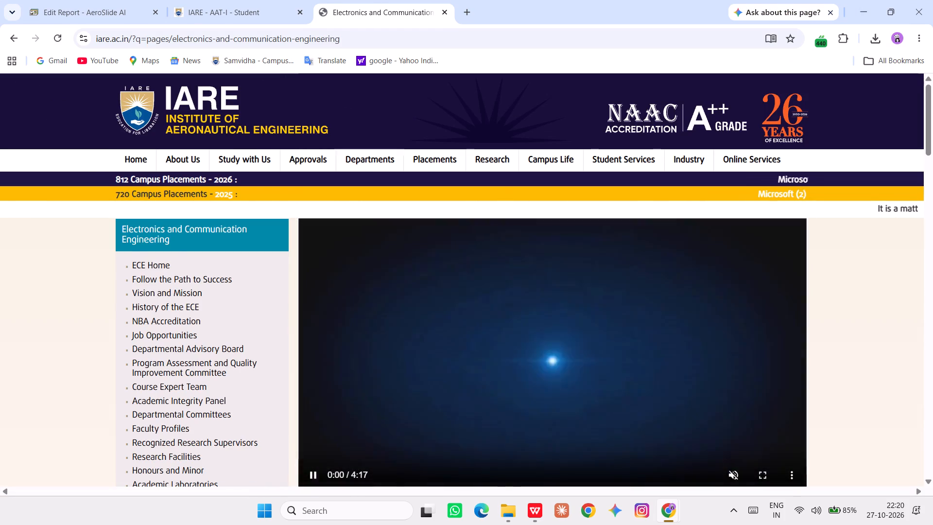
# Open the department's B.Tech Course Catalog - BT23 page.
pyautogui.scroll(-7, 207, 281)
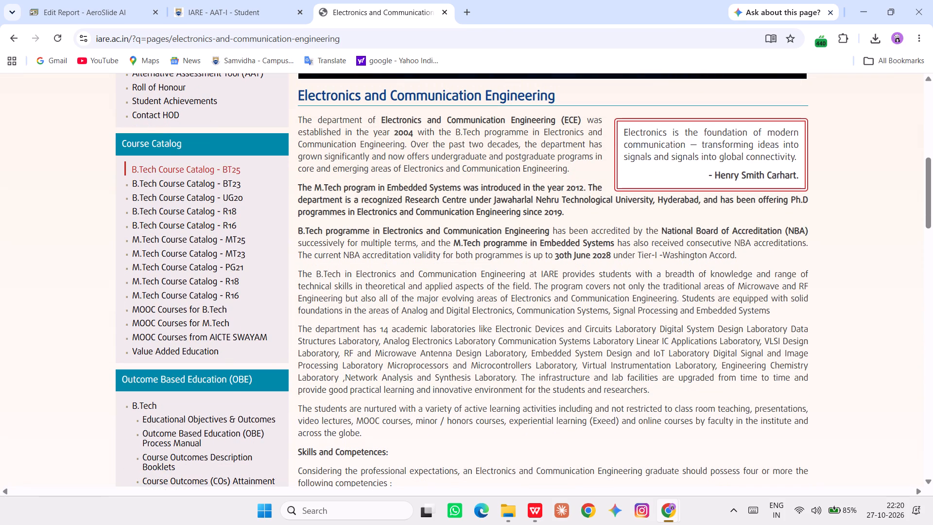
pyautogui.click(200, 179)
# Look through the BT23 catalog's semester course lists and program electives for the Microwave and Radar Engineering course.
pyautogui.scroll(-7, 370, 223)
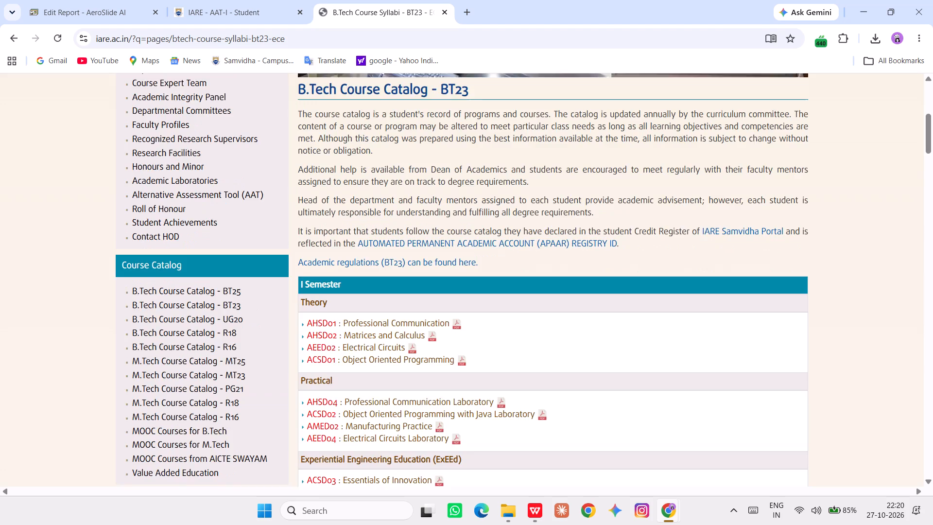
pyautogui.scroll(-15, 379, 242)
pyautogui.scroll(-6, 413, 251)
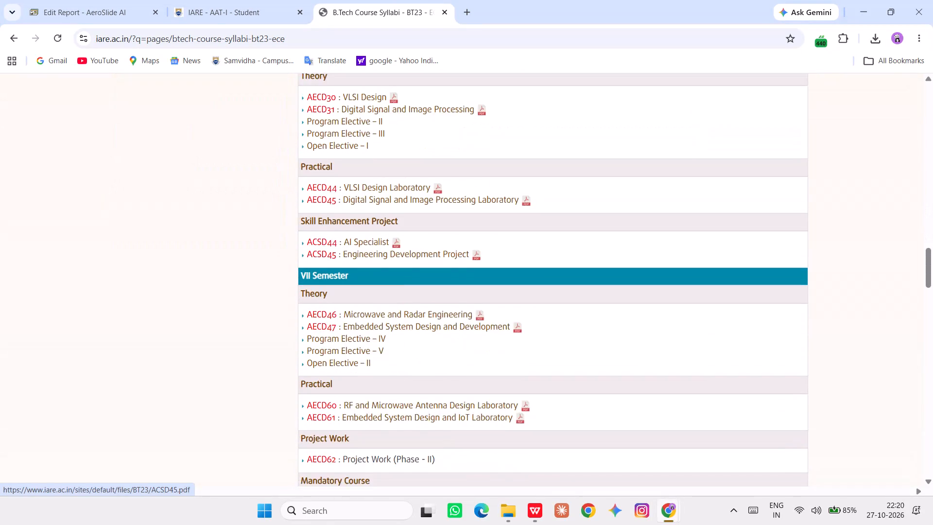
pyautogui.scroll(-5, 417, 249)
pyautogui.scroll(1, 416, 245)
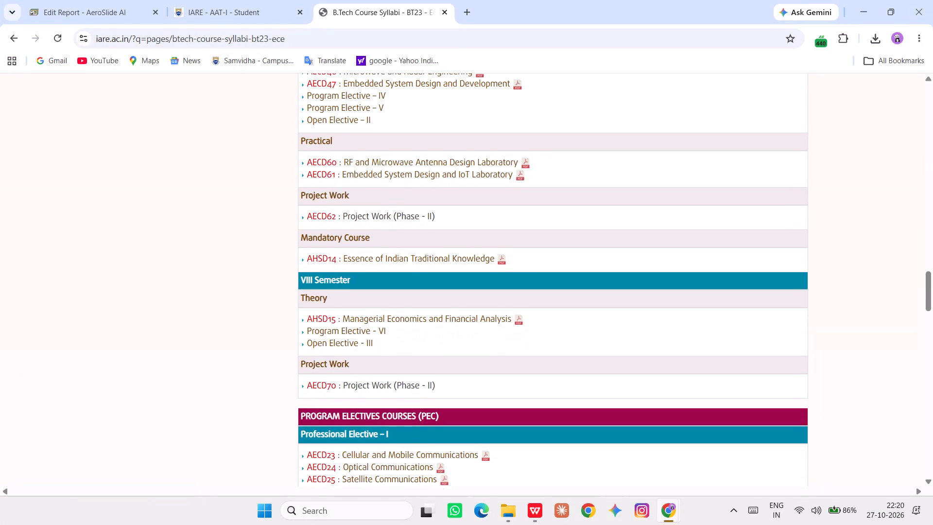
pyautogui.scroll(1, 467, 213)
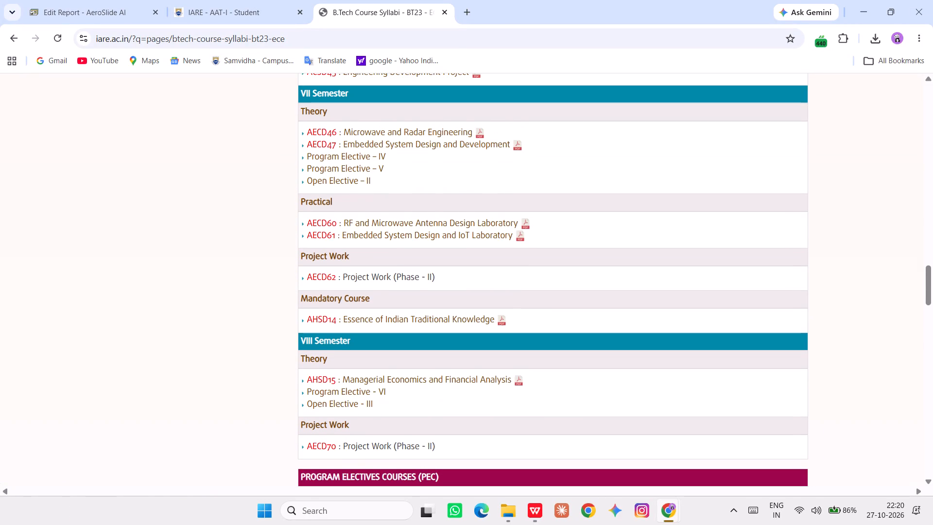
pyautogui.scroll(-3, 413, 188)
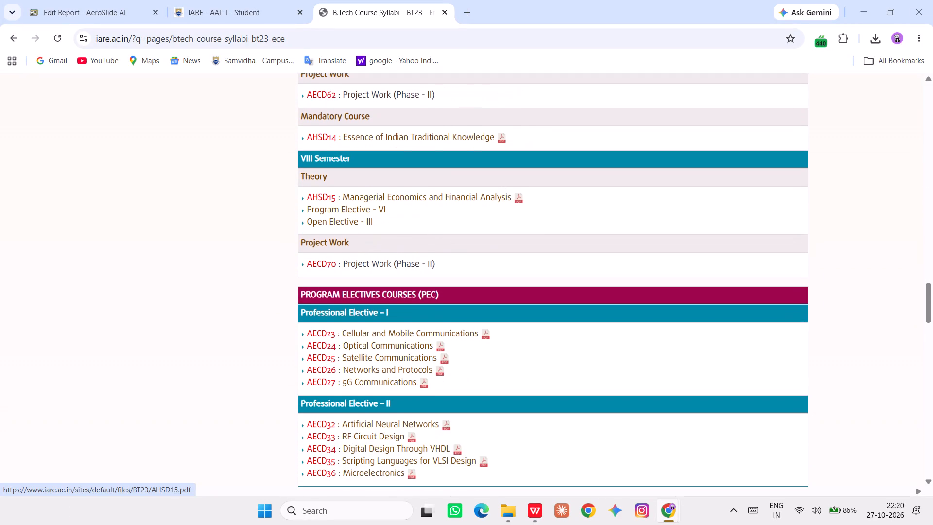
pyautogui.scroll(-1, 416, 198)
pyautogui.scroll(2, 417, 202)
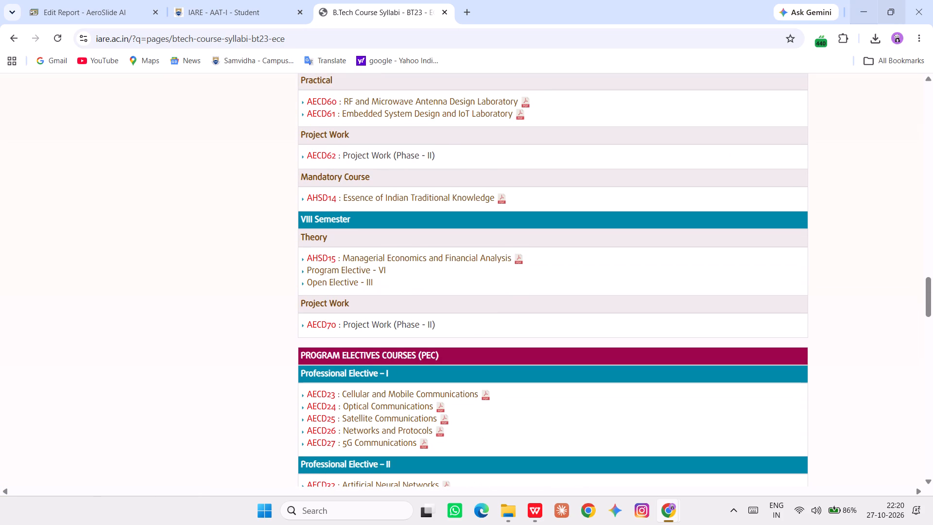
# Place the catalog side by side with the report and open the AECD46 Microwave and Radar Engineering syllabus PDF under VII Semester.
pyautogui.click(828, 42)
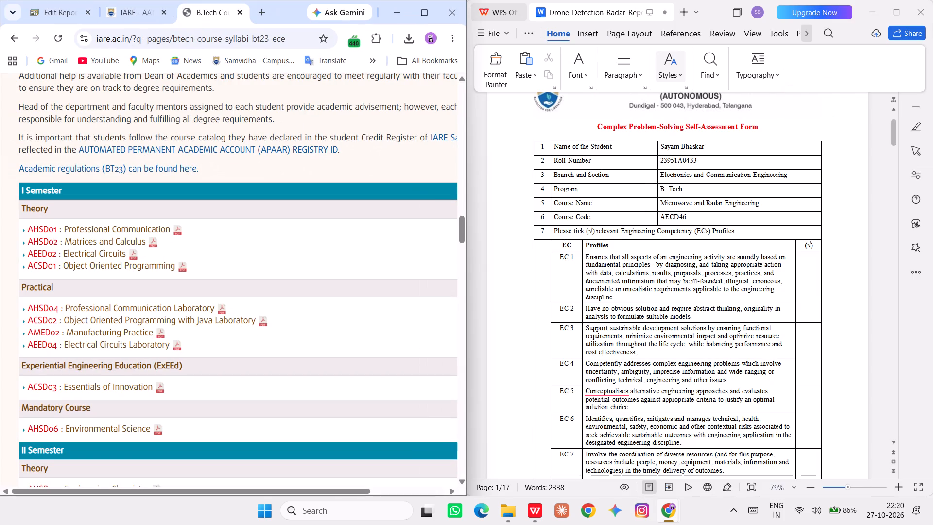
pyautogui.scroll(1, 101, 253)
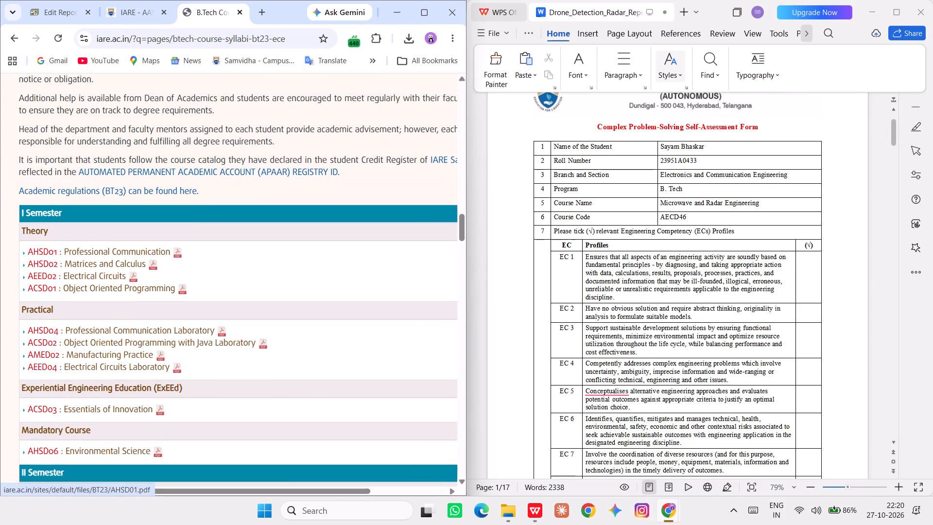
pyautogui.scroll(-20, 103, 262)
pyautogui.scroll(-3, 103, 262)
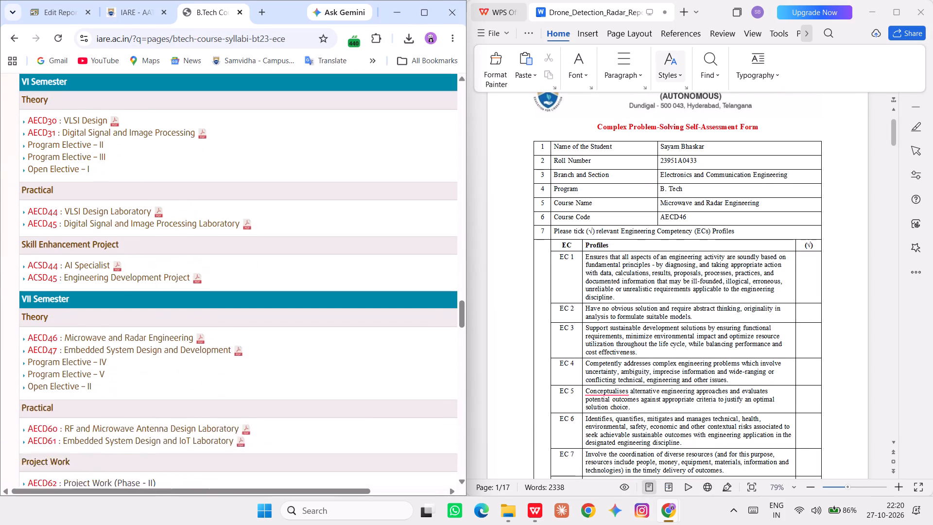
pyautogui.click(107, 278)
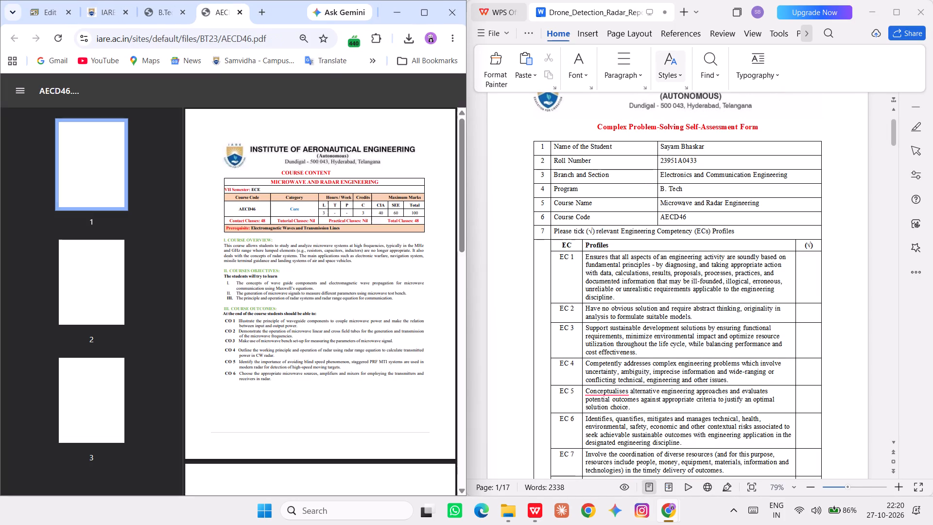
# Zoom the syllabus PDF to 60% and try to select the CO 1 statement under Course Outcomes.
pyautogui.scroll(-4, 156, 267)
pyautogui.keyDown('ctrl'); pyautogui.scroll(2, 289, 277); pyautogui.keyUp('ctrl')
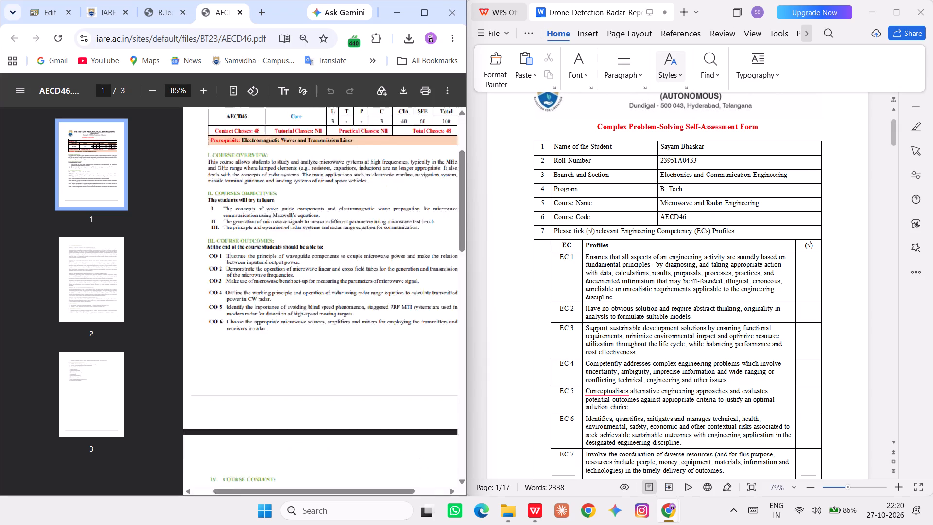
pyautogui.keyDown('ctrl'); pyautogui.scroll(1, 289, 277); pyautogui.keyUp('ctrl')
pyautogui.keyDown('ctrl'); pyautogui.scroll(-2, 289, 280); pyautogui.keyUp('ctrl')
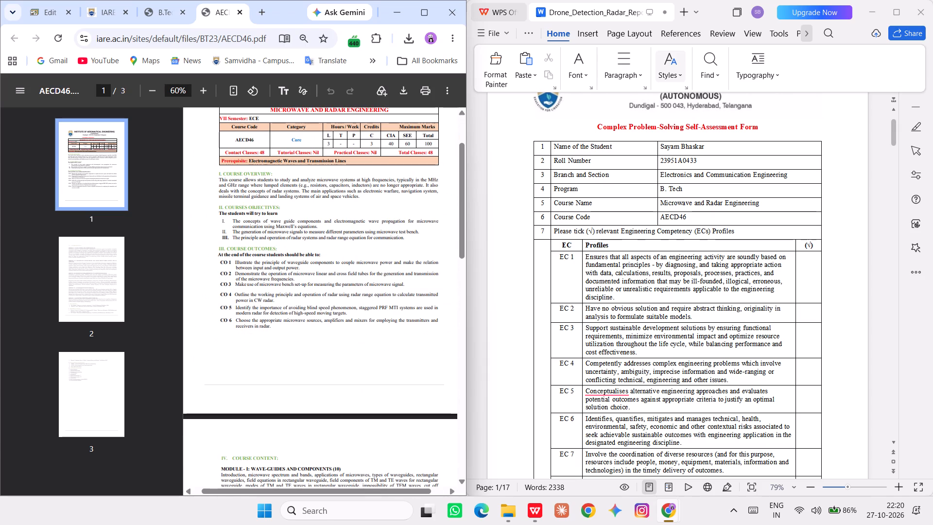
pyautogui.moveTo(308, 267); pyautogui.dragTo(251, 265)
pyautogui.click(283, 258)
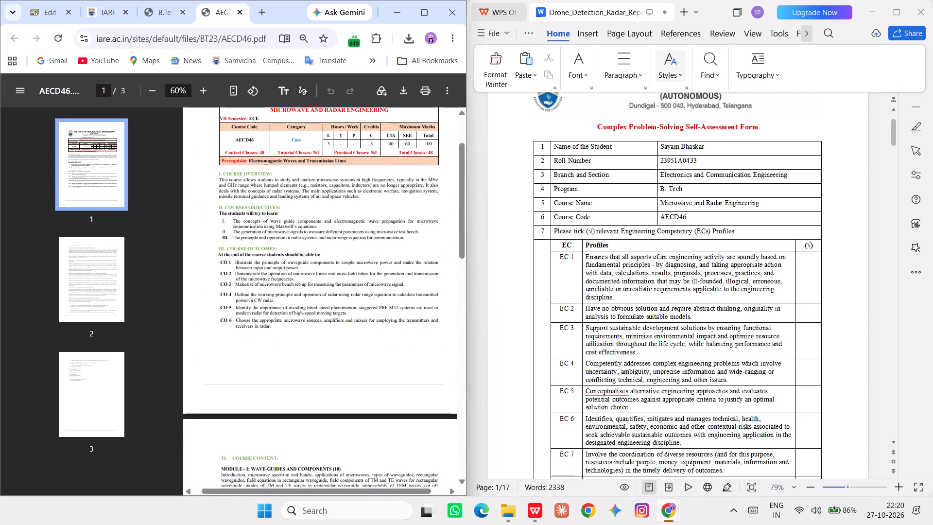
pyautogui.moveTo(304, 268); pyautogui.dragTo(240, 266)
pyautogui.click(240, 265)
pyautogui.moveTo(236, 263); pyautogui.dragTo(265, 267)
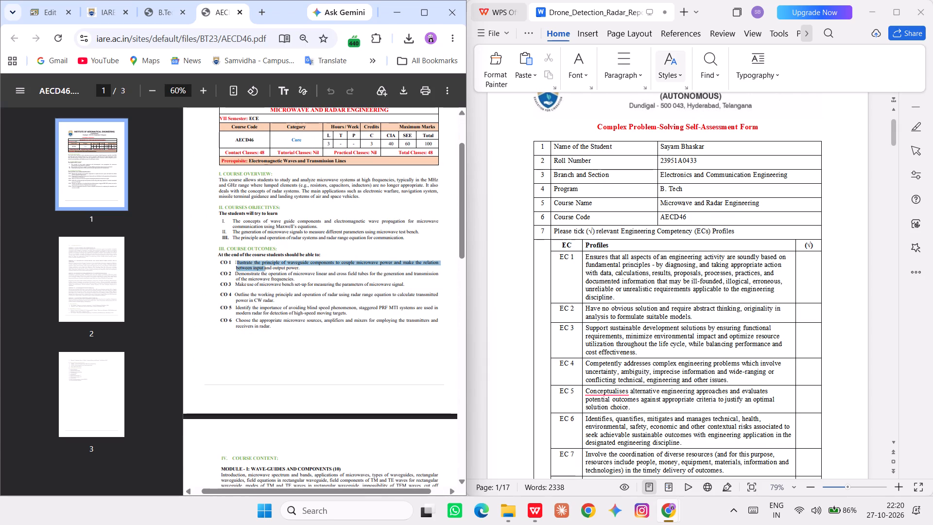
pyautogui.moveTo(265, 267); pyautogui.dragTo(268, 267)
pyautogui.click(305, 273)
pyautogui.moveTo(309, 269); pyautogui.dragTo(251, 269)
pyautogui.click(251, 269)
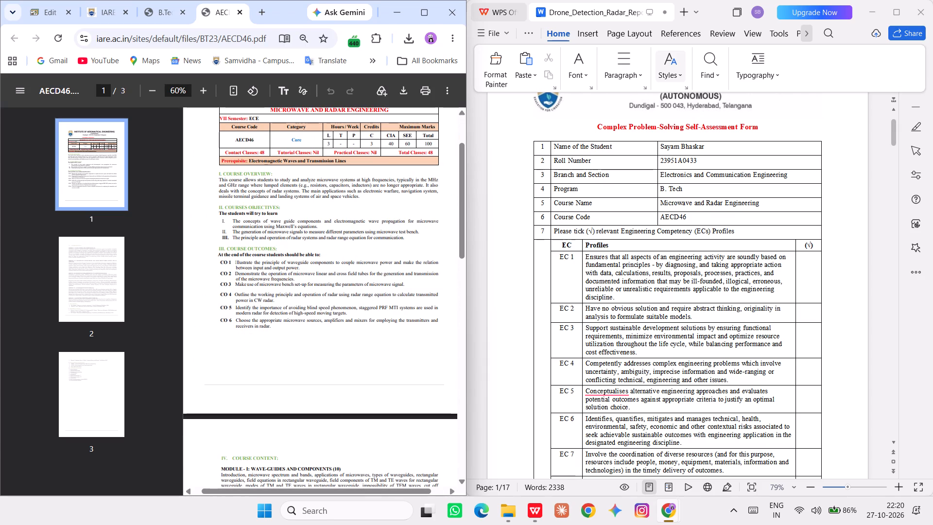
# Maximize the syllabus PDF, zoom it to 137%, and copy the full CO 1 statement about waveguide components coupling microwave power.
pyautogui.click(424, 15)
pyautogui.scroll(3, 492, 245)
pyautogui.keyDown('ctrl'); pyautogui.scroll(3, 494, 254); pyautogui.keyUp('ctrl')
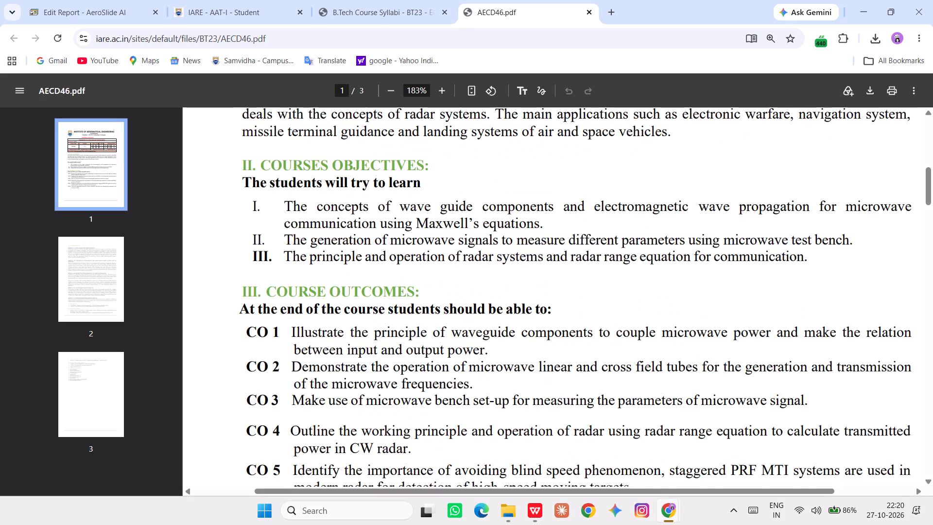
pyautogui.scroll(-2, 509, 289)
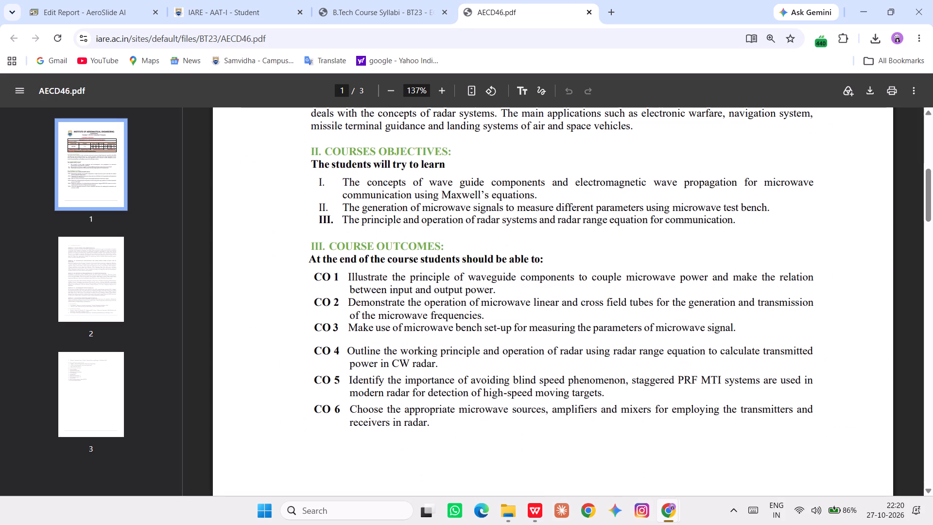
pyautogui.moveTo(496, 294); pyautogui.dragTo(351, 284)
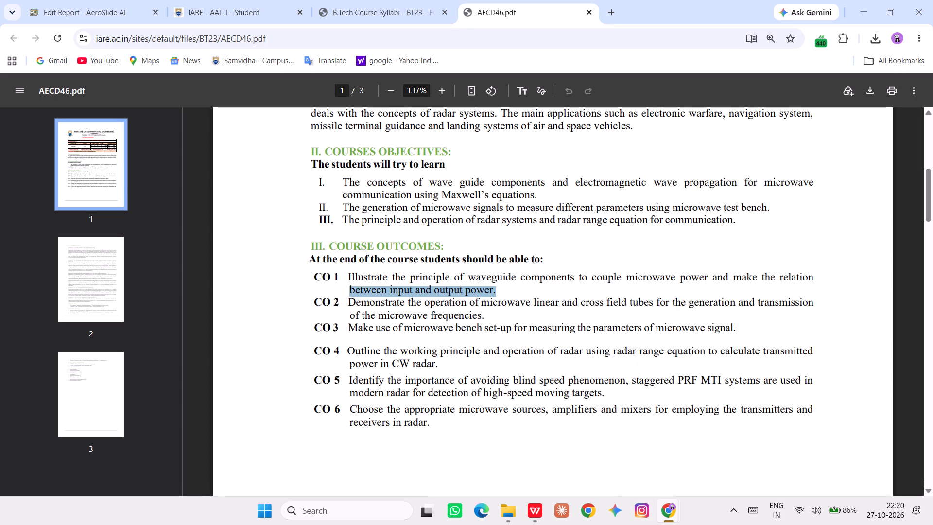
pyautogui.moveTo(351, 284); pyautogui.dragTo(348, 280)
pyautogui.hotkey('ctrl', 'c')
pyautogui.hotkey('ctrl', 'c')
pyautogui.hotkey('ctrl', 'c')
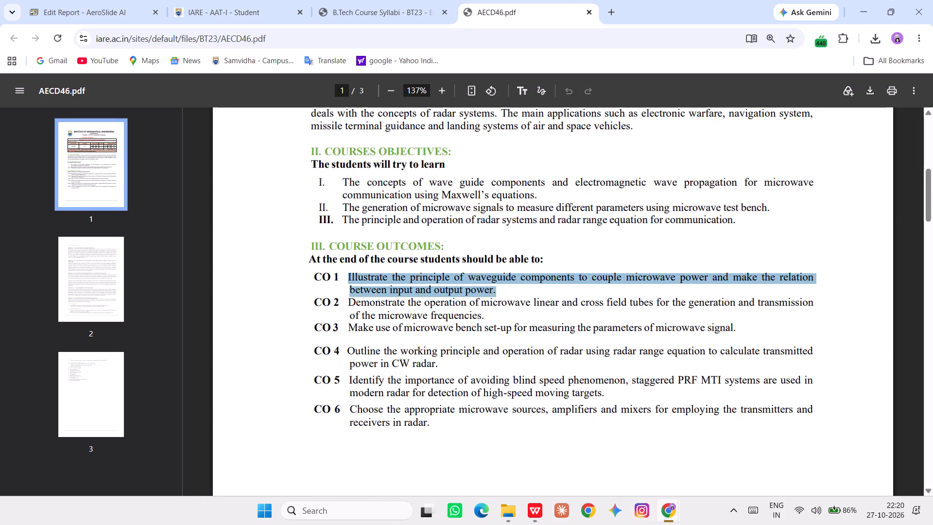
pyautogui.click(542, 229)
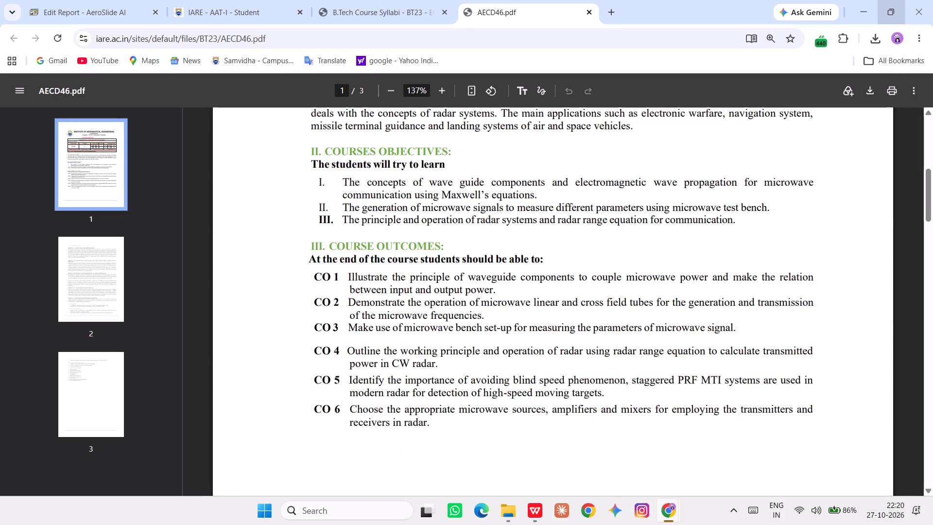
# Place the syllabus PDF side by side with the report's self-assessment form again.
pyautogui.click(817, 46)
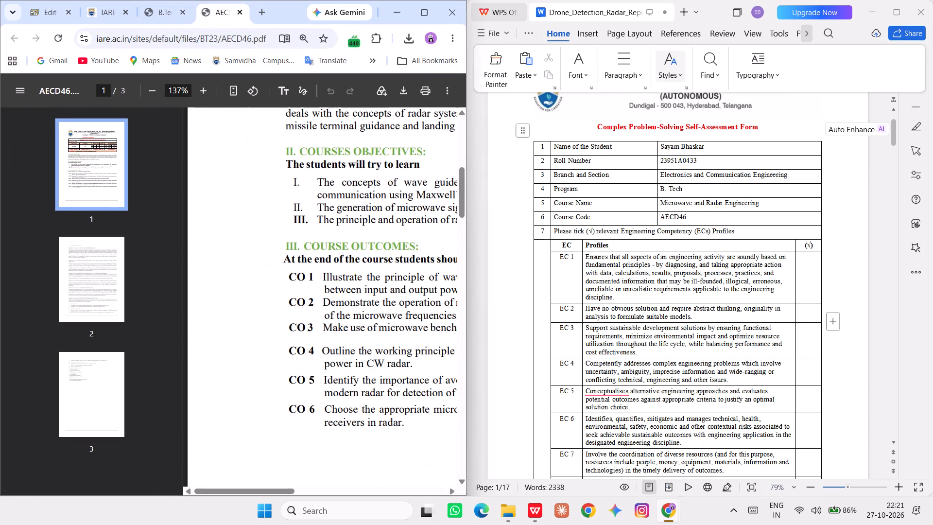
# Paste the copied waveguide components statement into the CO 1 row of the self-assessment form's Course Outcomes table.
pyautogui.scroll(-13, 775, 239)
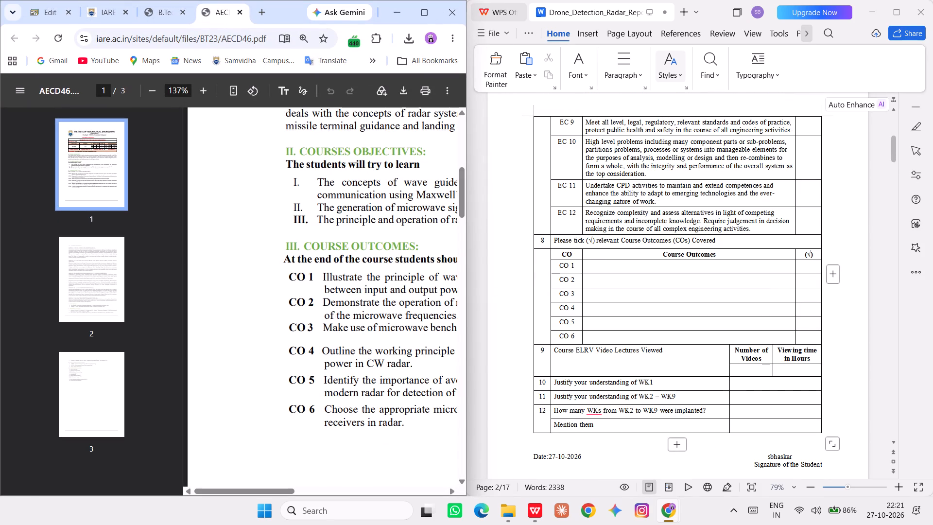
pyautogui.click(587, 264)
pyautogui.hotkey('ctrl', 'v')
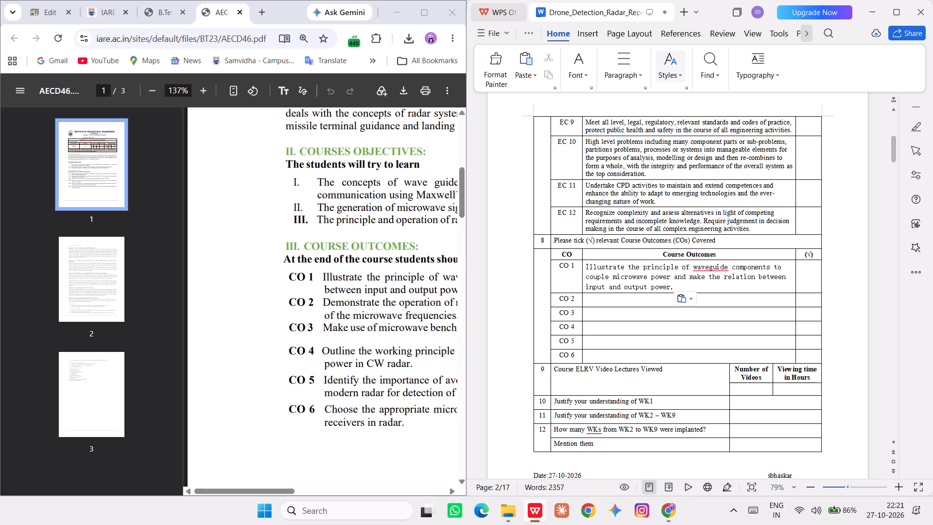
# Copy the CO 2 statement on microwave linear and cross field tubes from the syllabus into the form's CO 2 row.
pyautogui.moveTo(284, 493); pyautogui.dragTo(318, 490)
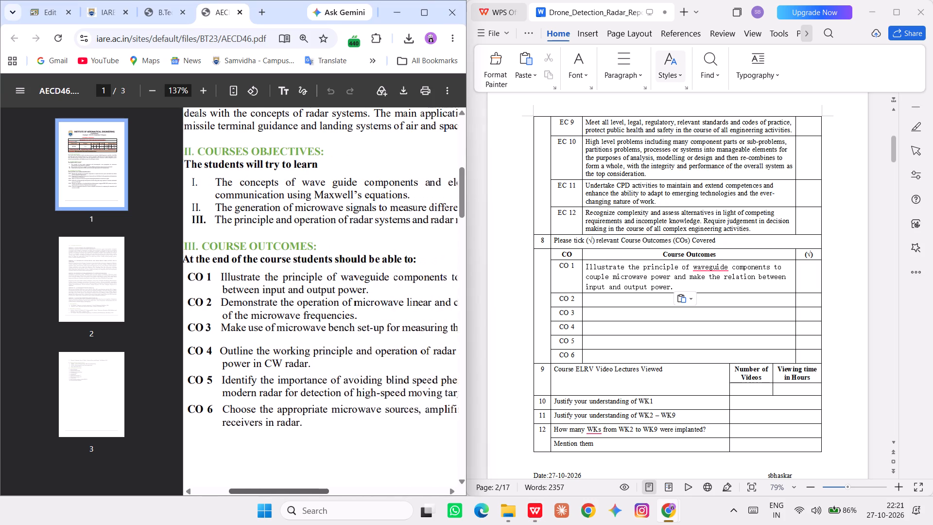
pyautogui.moveTo(318, 490); pyautogui.dragTo(315, 489)
pyautogui.moveTo(374, 316); pyautogui.dragTo(243, 306)
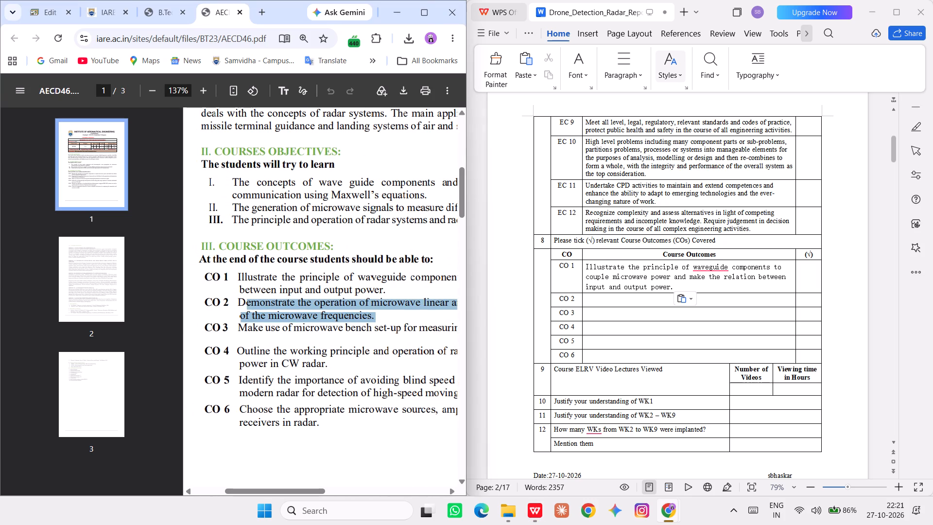
pyautogui.moveTo(243, 306); pyautogui.dragTo(236, 303)
pyautogui.hotkey('ctrl', 'c')
pyautogui.click(592, 300)
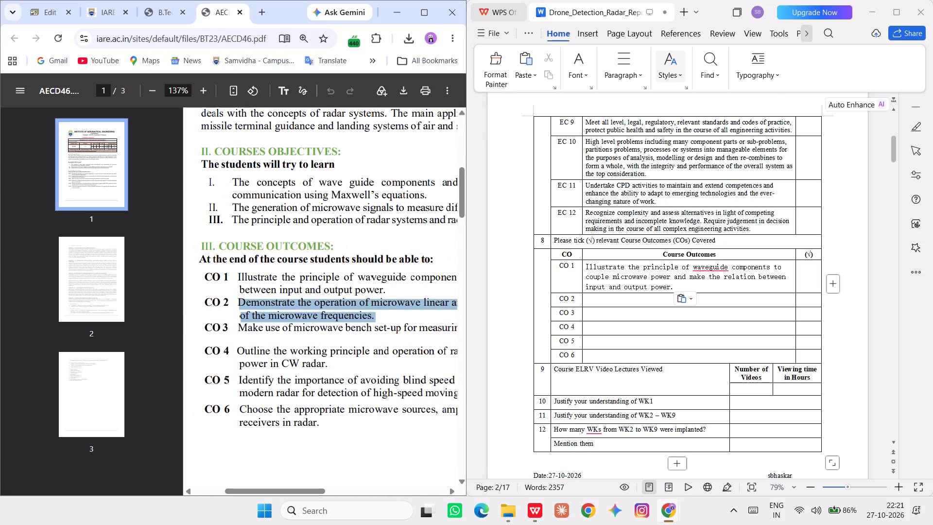
pyautogui.hotkey('ctrl', 'v')
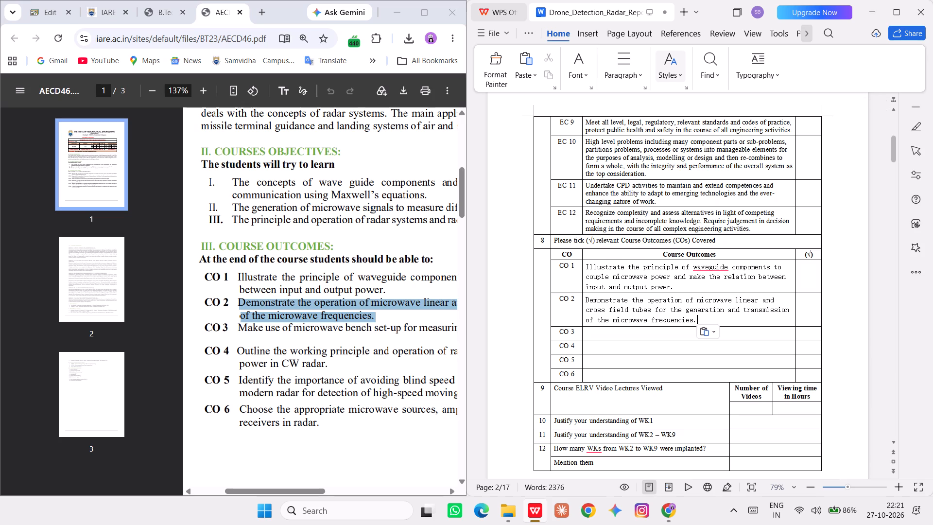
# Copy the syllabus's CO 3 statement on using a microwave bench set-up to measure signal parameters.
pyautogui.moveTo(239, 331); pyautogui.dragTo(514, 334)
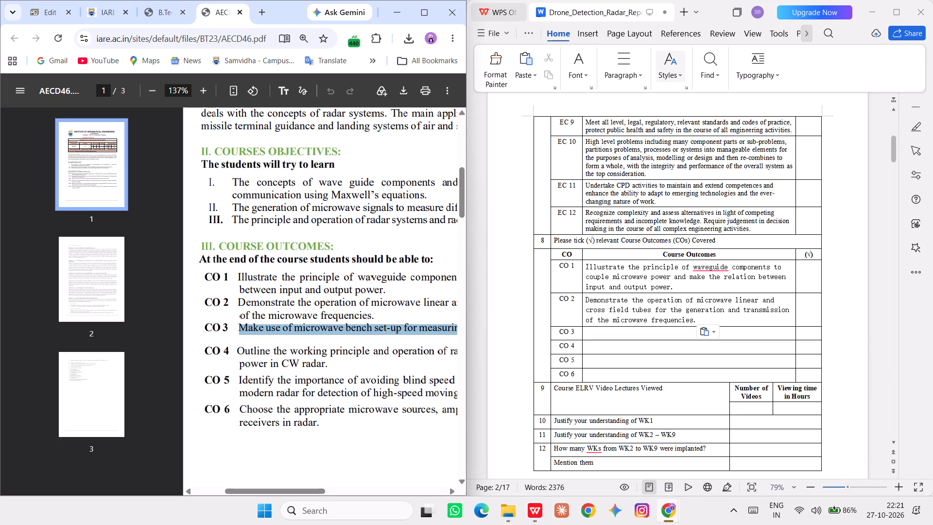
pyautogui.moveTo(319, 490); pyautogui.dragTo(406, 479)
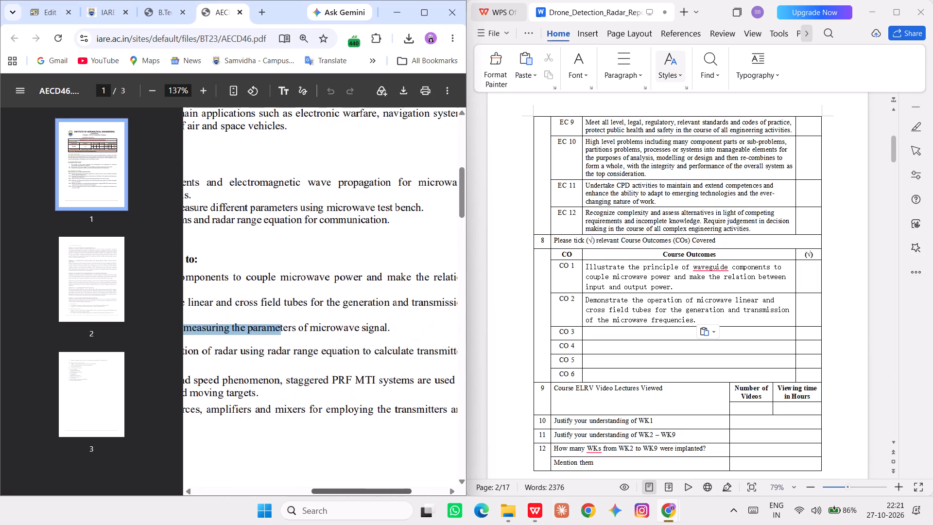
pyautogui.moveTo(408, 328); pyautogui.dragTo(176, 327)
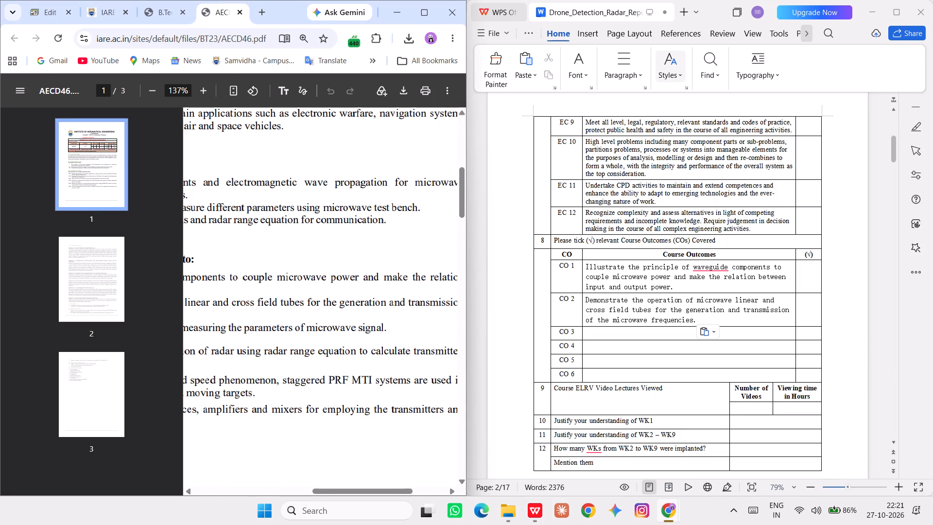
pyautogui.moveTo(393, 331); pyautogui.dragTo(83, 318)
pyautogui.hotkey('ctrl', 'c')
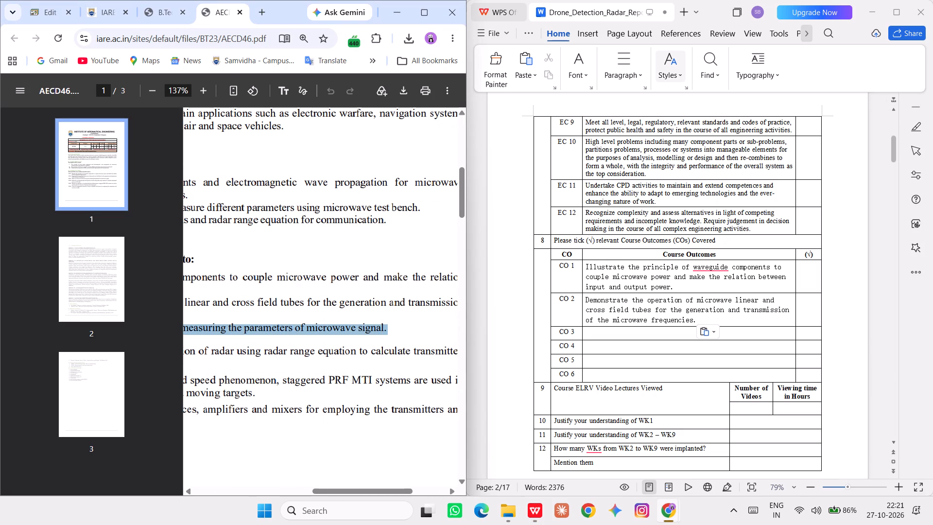
# Zoom the syllabus out to 58% and copy its CO 3 statement on the microwave bench set-up into the form's CO 3 row.
pyautogui.scroll(-1, 314, 348)
pyautogui.moveTo(366, 488); pyautogui.dragTo(305, 491)
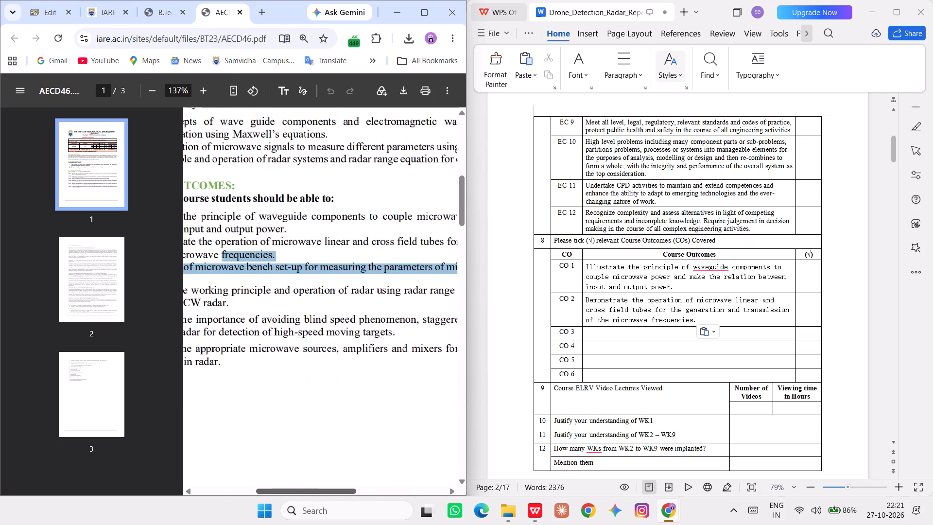
pyautogui.moveTo(305, 491); pyautogui.dragTo(282, 491)
pyautogui.keyDown('ctrl'); pyautogui.scroll(-2, 300, 396); pyautogui.keyUp('ctrl')
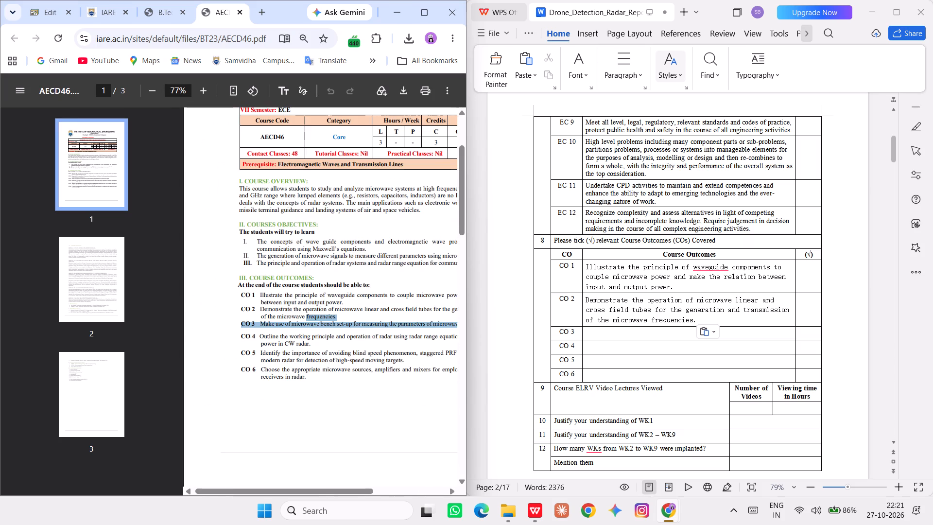
pyautogui.scroll(-1, 341, 373)
pyautogui.keyDown('ctrl'); pyautogui.scroll(-1, 360, 347); pyautogui.keyUp('ctrl')
pyautogui.click(414, 288)
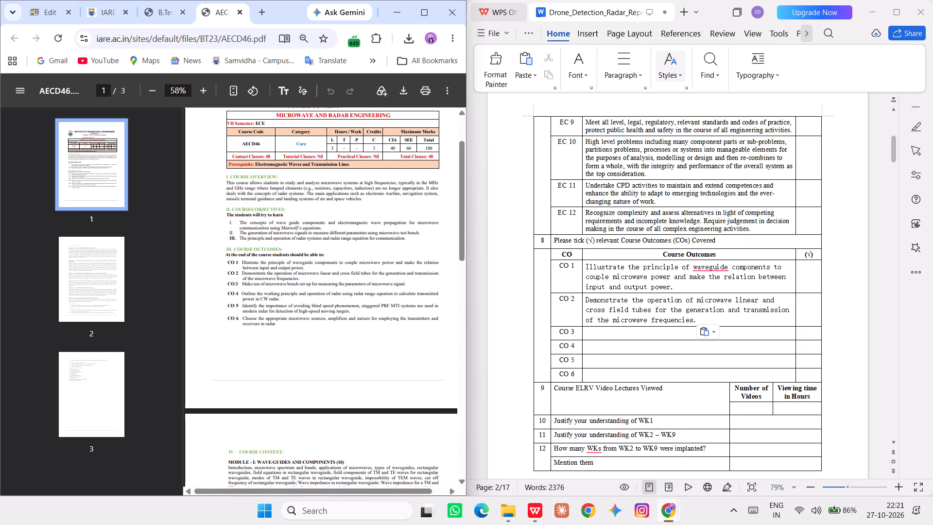
pyautogui.moveTo(409, 283); pyautogui.dragTo(241, 288)
pyautogui.hotkey('ctrl', 'c')
pyautogui.hotkey('ctrl', 'c')
pyautogui.click(661, 340)
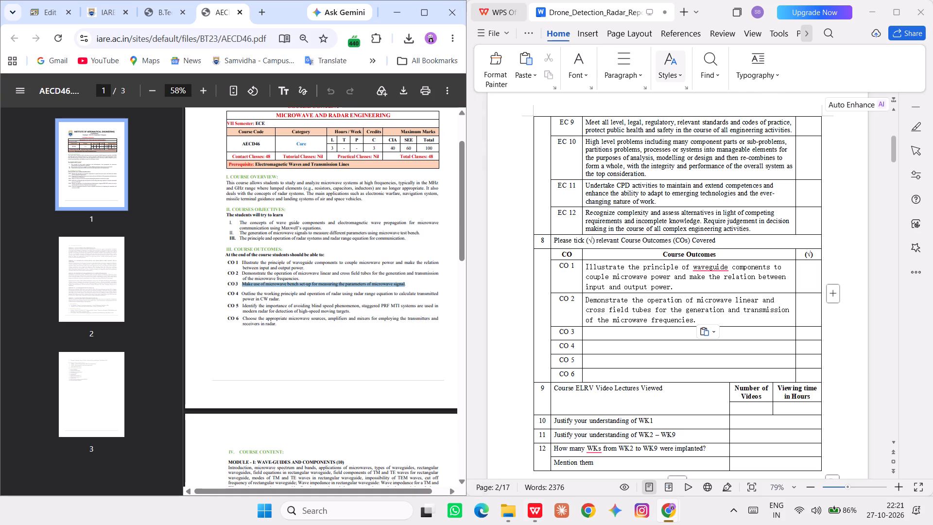
pyautogui.click(649, 328)
pyautogui.hotkey('ctrl', 'v')
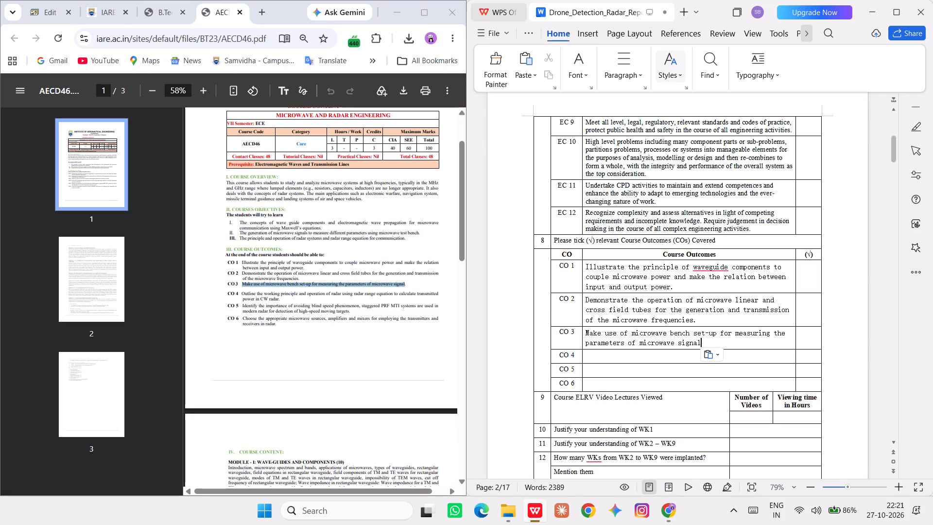
# Copy the full CO 4 statement on radar operation and the radar range equation from the syllabus into the form's CO 4 row.
pyautogui.moveTo(285, 297); pyautogui.dragTo(255, 299)
pyautogui.click(281, 297)
pyautogui.moveTo(286, 301); pyautogui.dragTo(258, 298)
pyautogui.click(289, 297)
pyautogui.moveTo(290, 299); pyautogui.dragTo(258, 301)
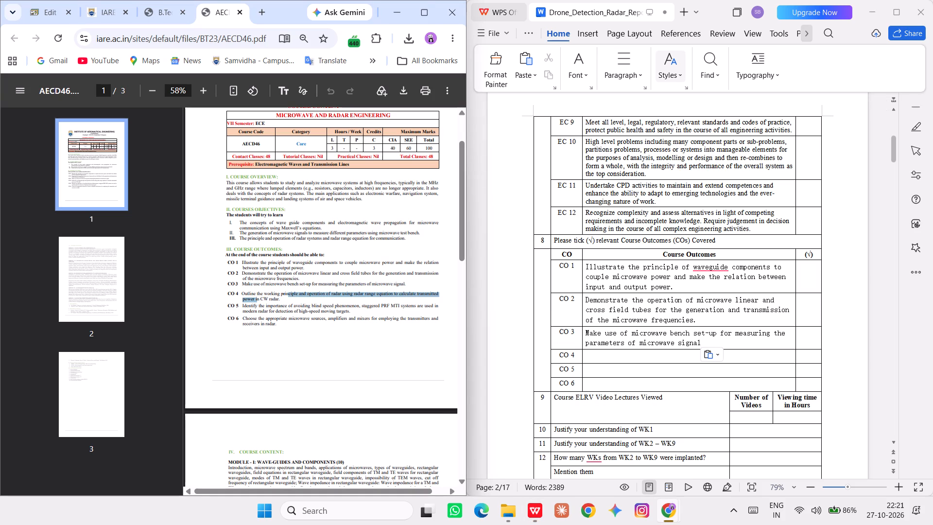
pyautogui.moveTo(239, 293); pyautogui.dragTo(287, 298)
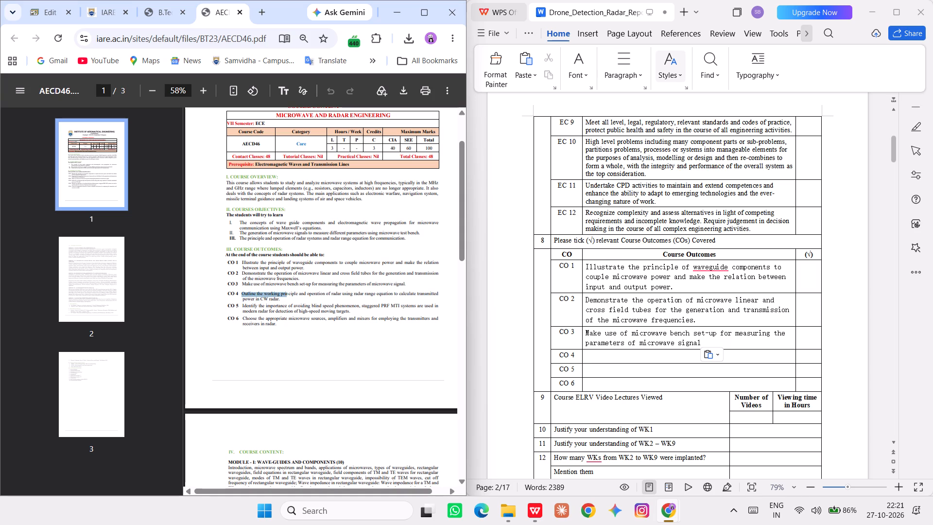
pyautogui.moveTo(287, 298); pyautogui.dragTo(278, 297)
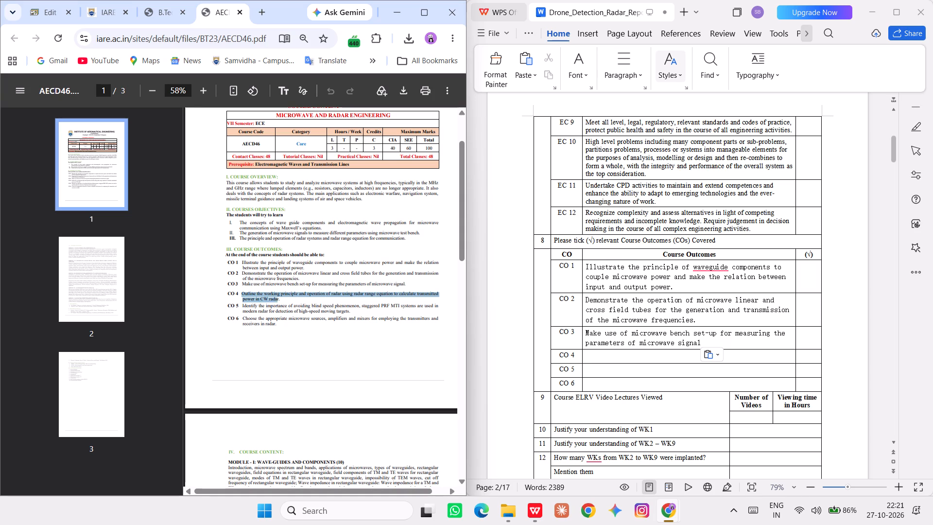
pyautogui.moveTo(278, 297); pyautogui.dragTo(282, 299)
pyautogui.hotkey('ctrl', 'c')
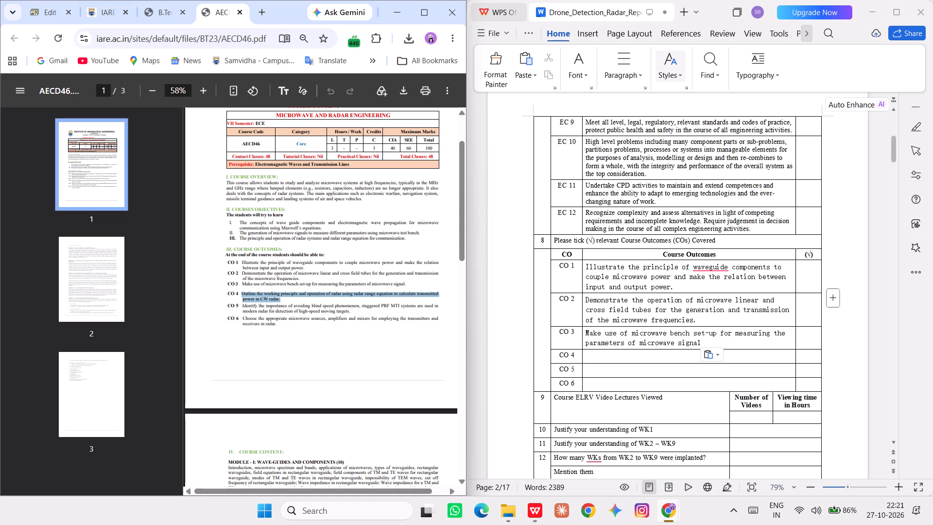
pyautogui.click(597, 357)
pyautogui.hotkey('ctrl', 'v')
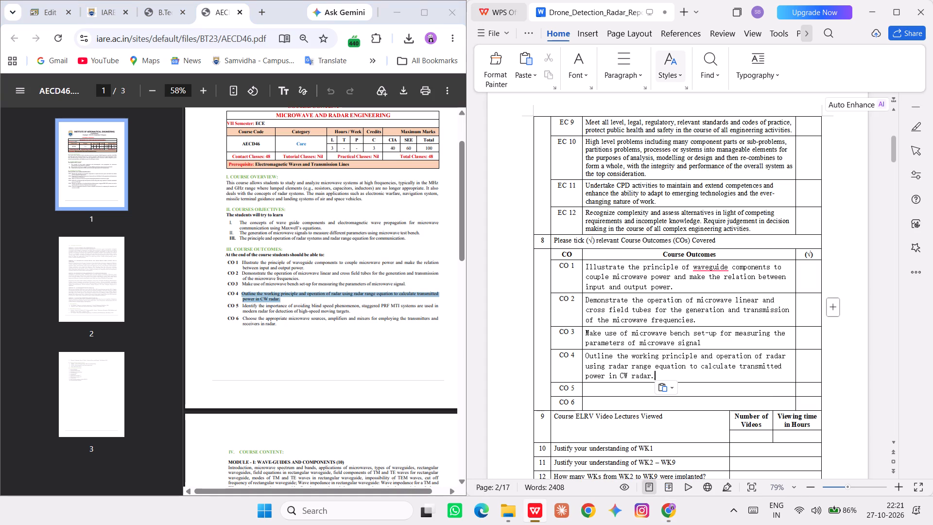
# Copy the CO 5 statement on blind speed and staggered PRF MTI systems from the syllabus into the form's CO 5 row.
pyautogui.moveTo(353, 309); pyautogui.dragTo(292, 309)
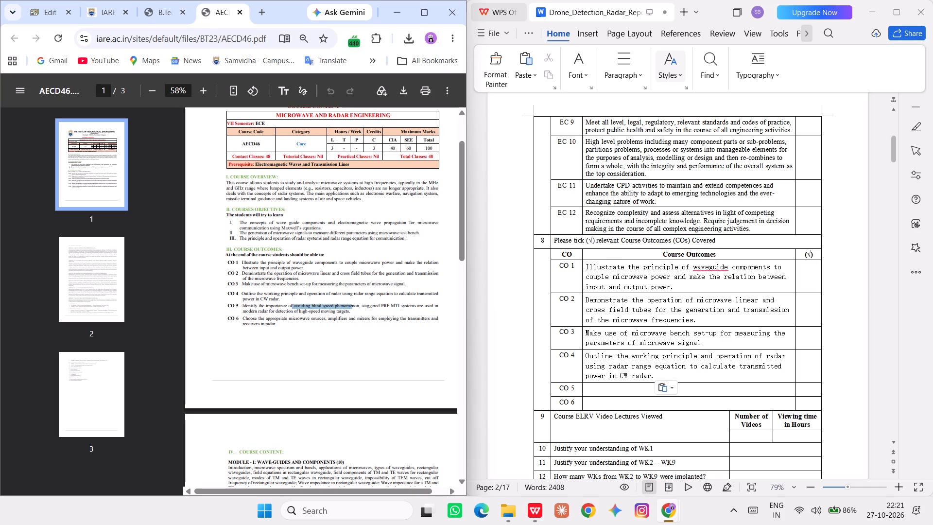
pyautogui.moveTo(270, 307); pyautogui.dragTo(266, 307)
pyautogui.moveTo(239, 304); pyautogui.dragTo(319, 305)
pyautogui.moveTo(319, 305); pyautogui.dragTo(357, 315)
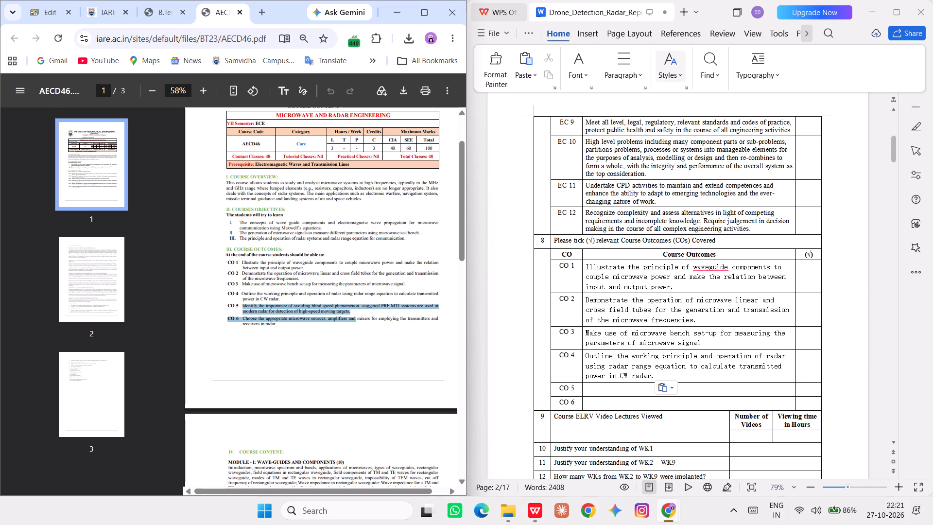
pyautogui.moveTo(357, 315); pyautogui.dragTo(349, 311)
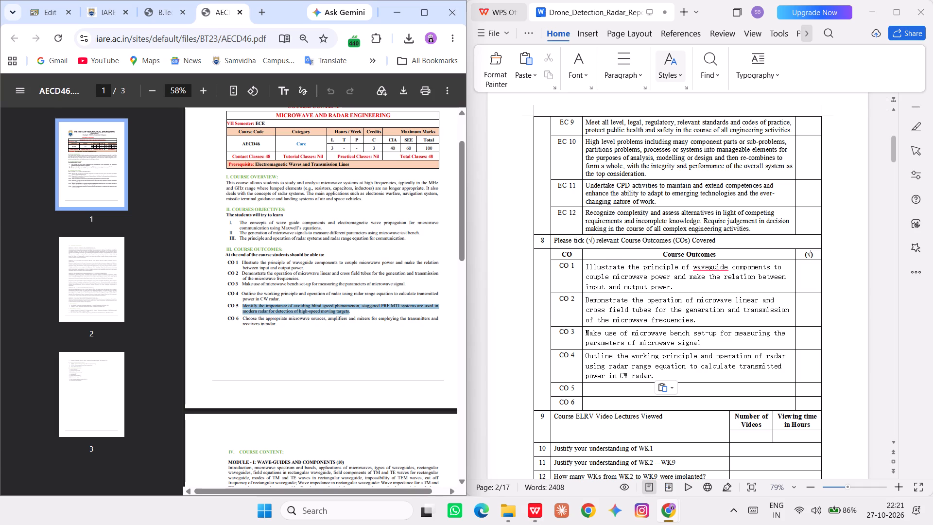
pyautogui.hotkey('ctrl', 'c')
pyautogui.click(606, 388)
pyautogui.hotkey('ctrl', 'v')
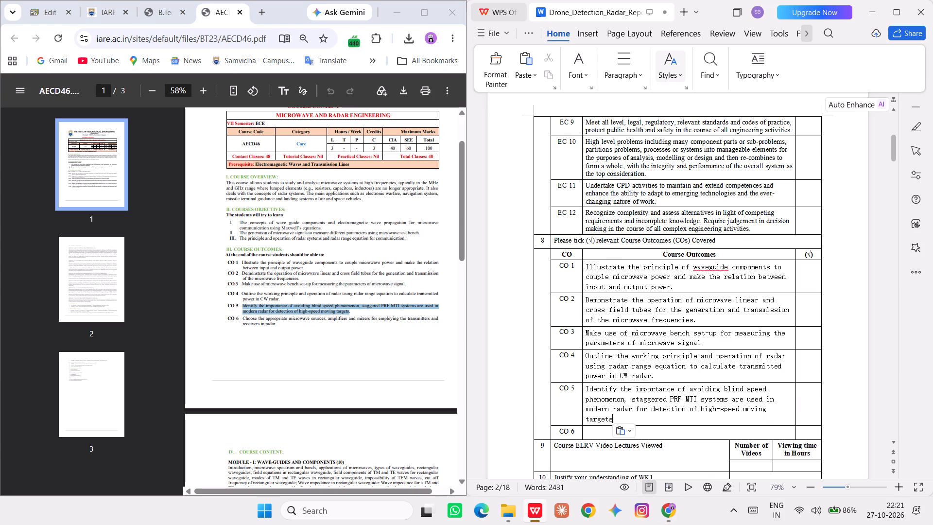
# Copy the CO 6 statement on microwave sources, amplifiers and mixers from the syllabus into the form's CO 6 row.
pyautogui.moveTo(274, 325); pyautogui.dragTo(241, 320)
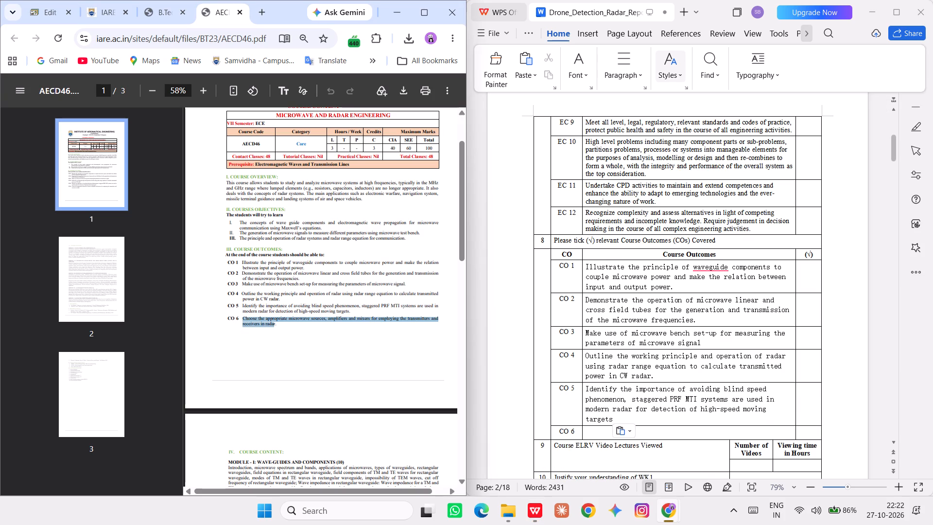
pyautogui.moveTo(241, 320); pyautogui.dragTo(241, 319)
pyautogui.hotkey('ctrl', 'c')
pyautogui.click(594, 431)
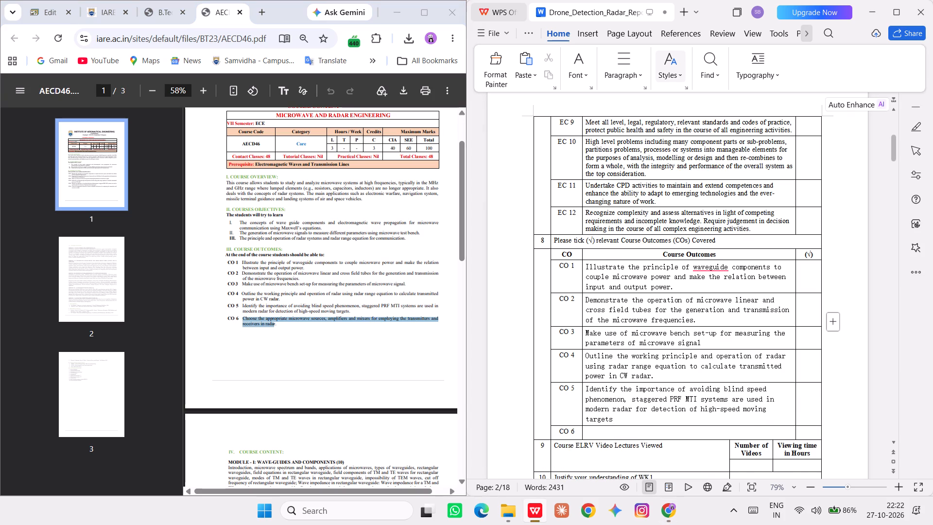
pyautogui.hotkey('ctrl', 'v')
# Maximize the report and set the font of the CO 1 to CO 6 statements to Times New Roman.
pyautogui.scroll(2, 318, 295)
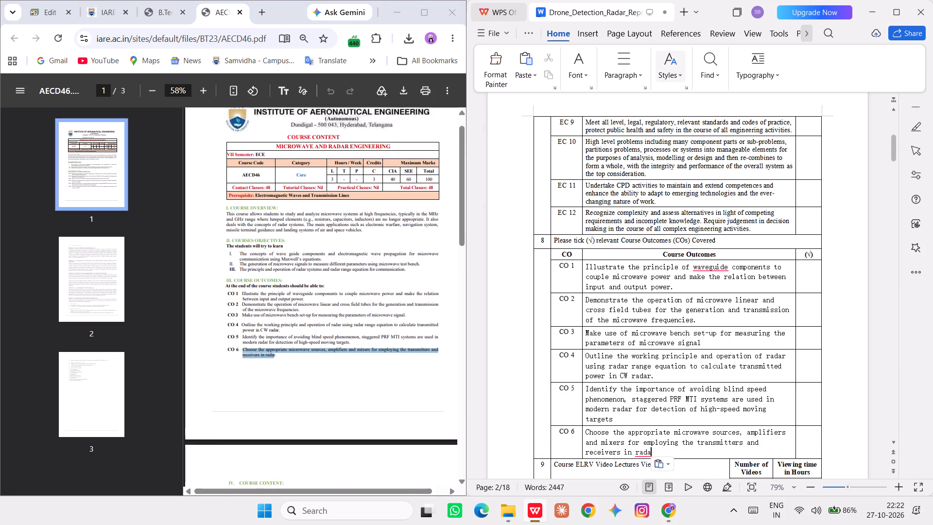
pyautogui.click(898, 13)
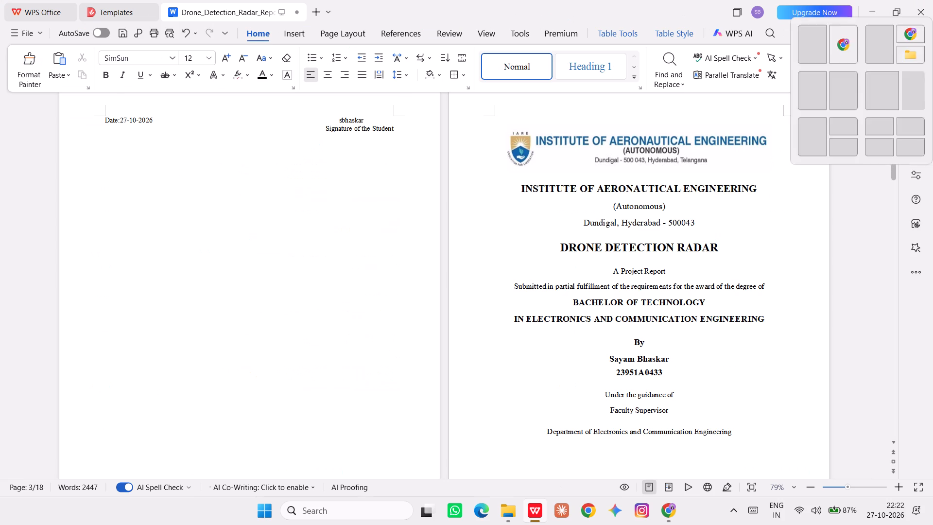
pyautogui.scroll(11, 518, 245)
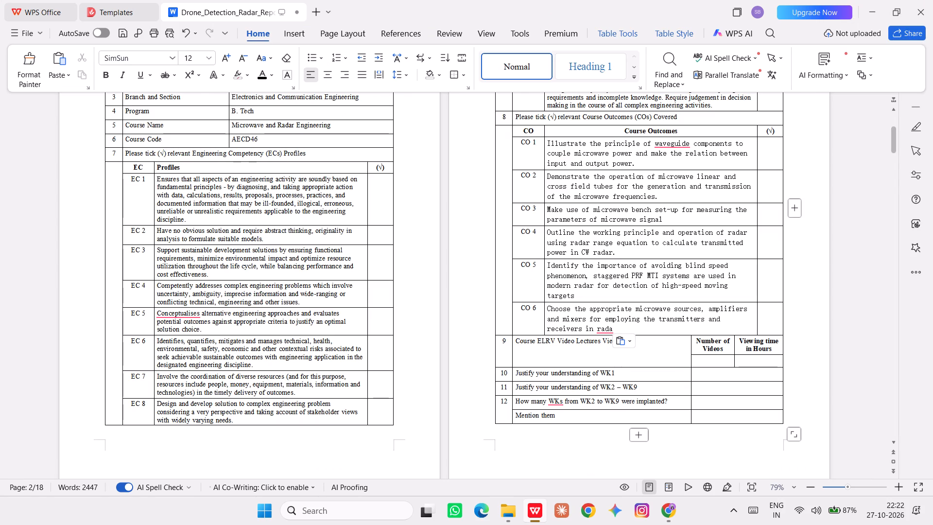
pyautogui.moveTo(655, 328); pyautogui.dragTo(561, 175)
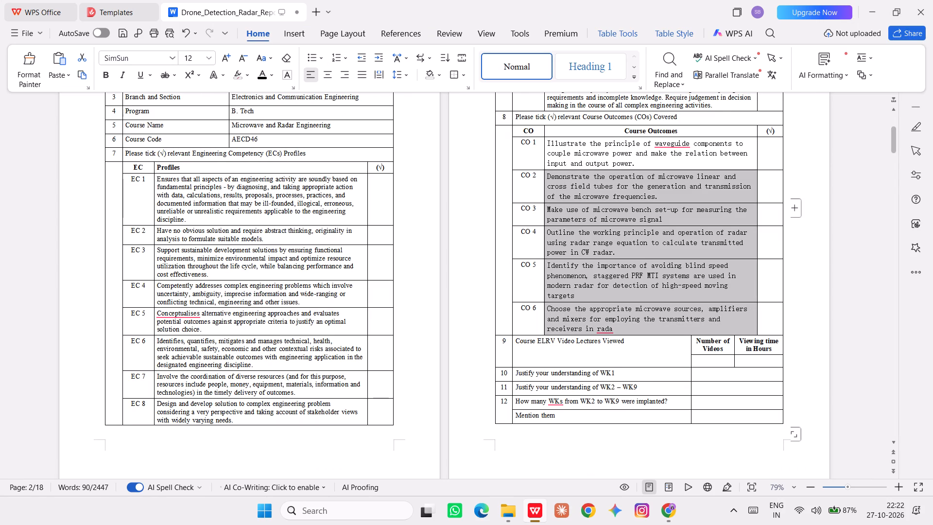
pyautogui.moveTo(561, 175); pyautogui.dragTo(548, 146)
pyautogui.click(662, 108)
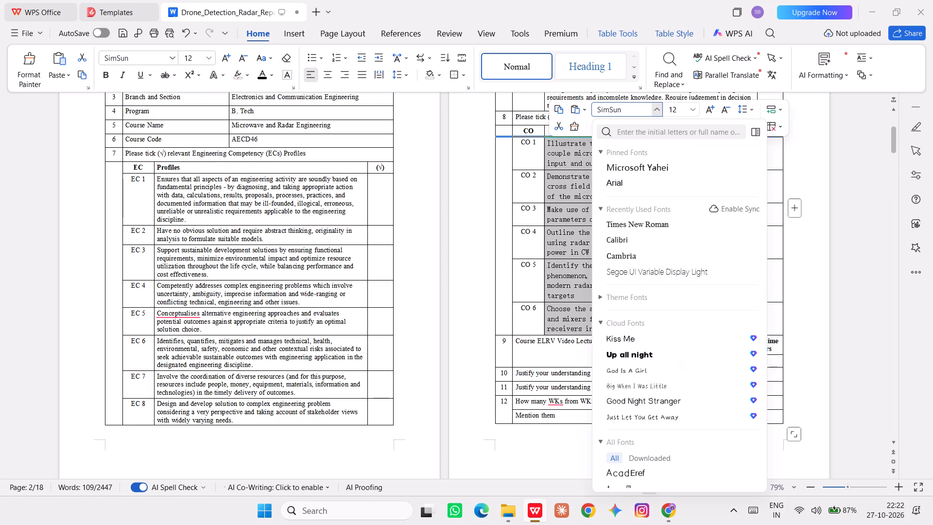
pyautogui.click(661, 224)
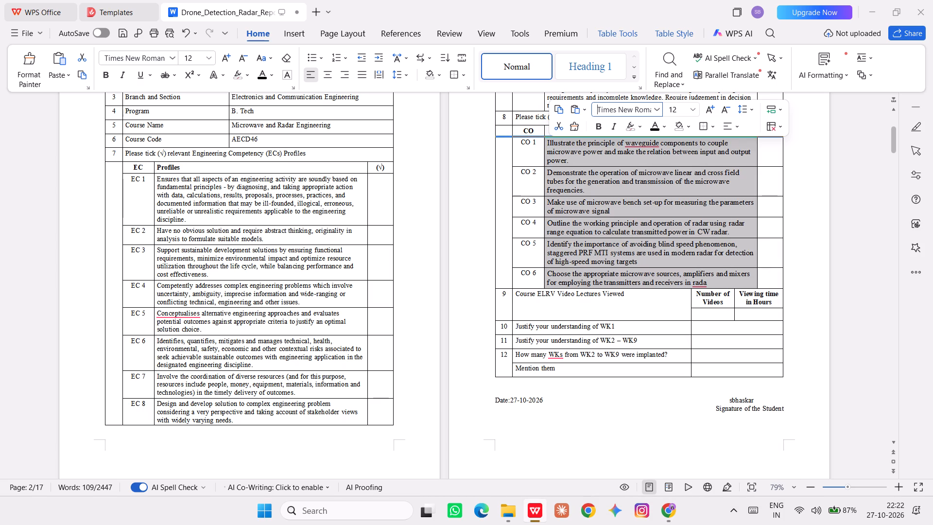
pyautogui.click(822, 240)
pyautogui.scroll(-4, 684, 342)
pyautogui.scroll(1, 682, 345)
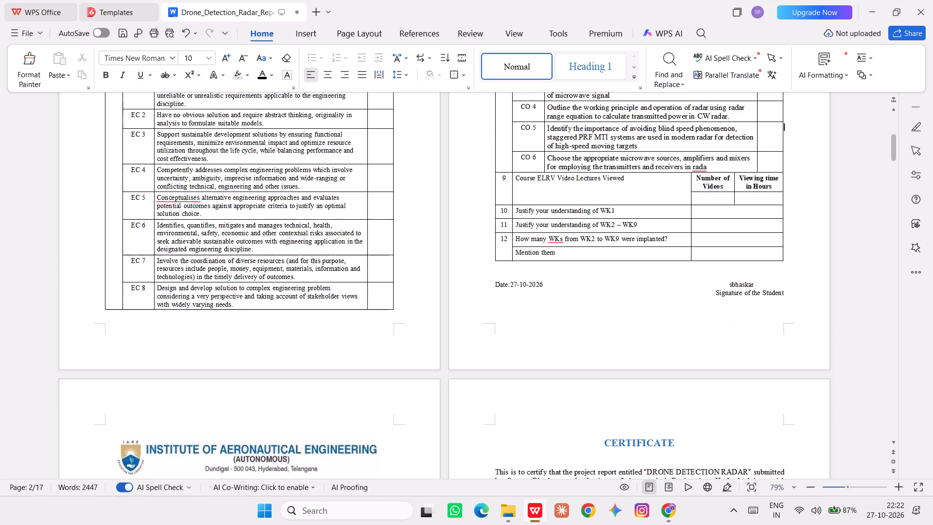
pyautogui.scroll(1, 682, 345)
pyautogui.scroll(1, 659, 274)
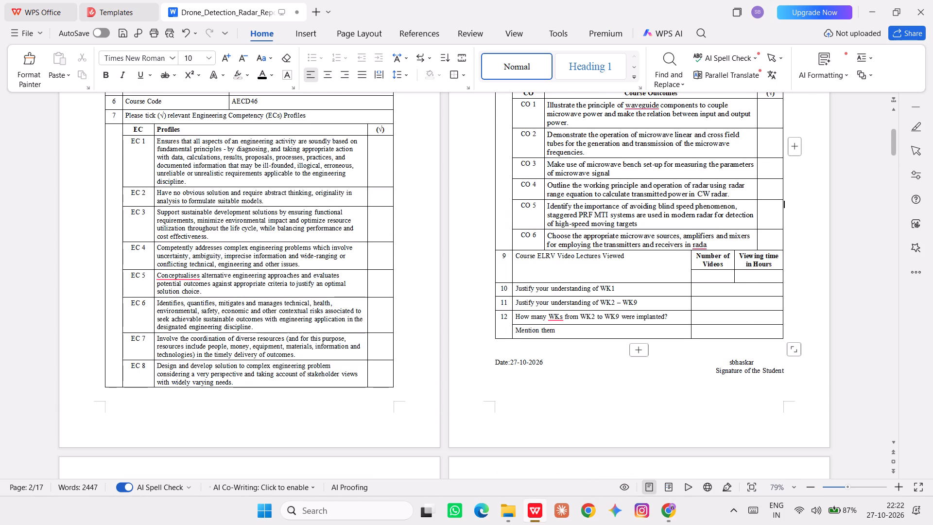
# Complete the final word of the CO 6 statement so it ends with "radar.".
pyautogui.click(709, 246)
pyautogui.press('r')
pyautogui.press('.')
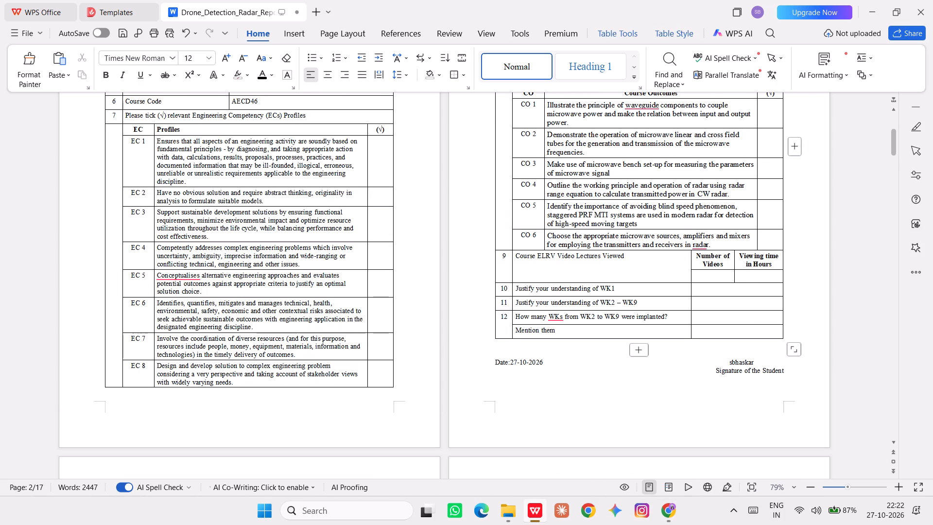
# Save a copy of the report as Drone_Detection_Radar_Report.docx in the 7th sem talk folder on the Desktop.
pyautogui.scroll(2, 765, 294)
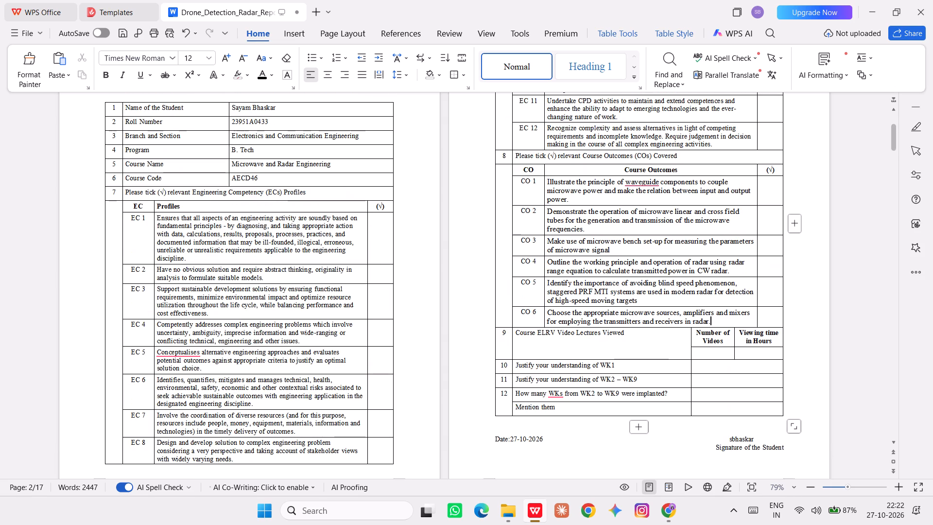
pyautogui.scroll(3, 777, 230)
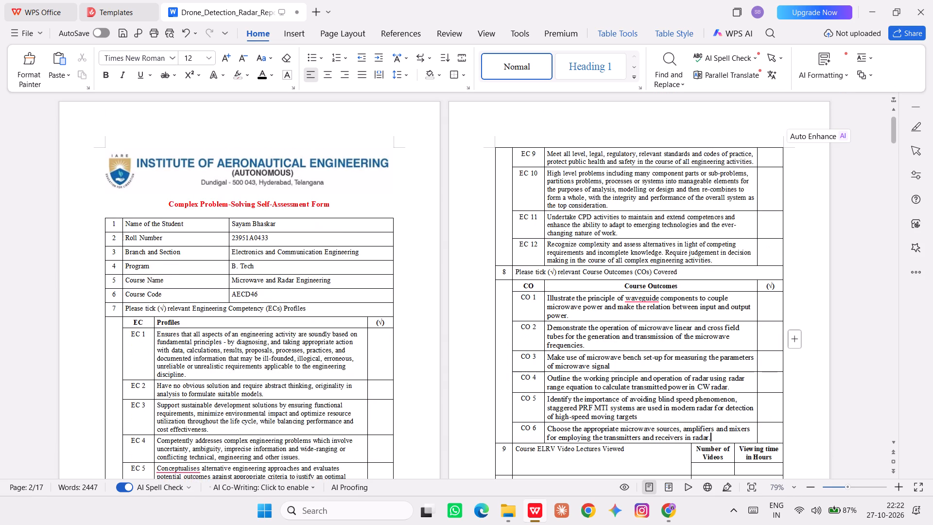
pyautogui.click(13, 35)
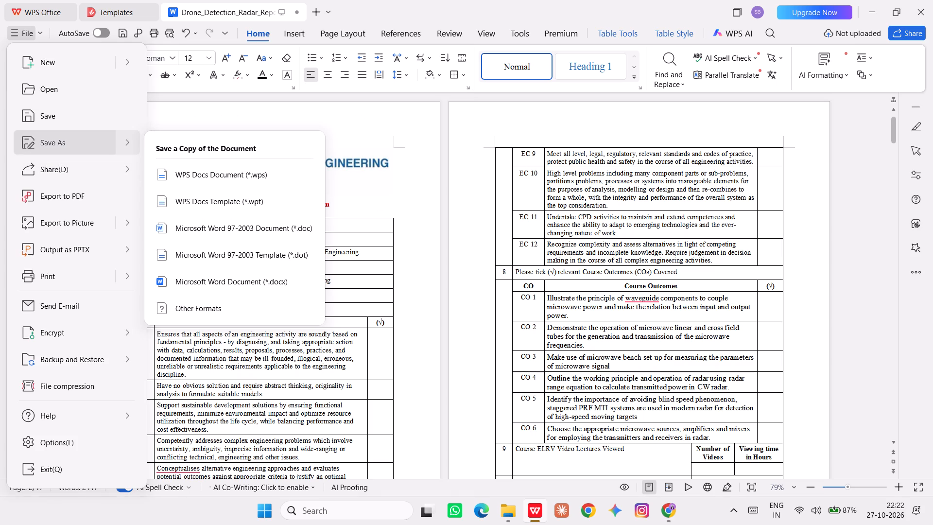
pyautogui.click(94, 157)
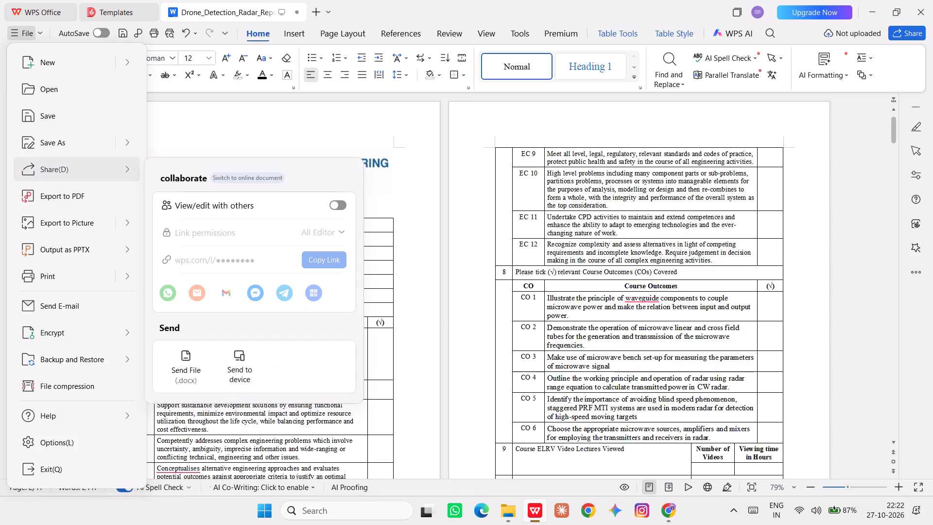
pyautogui.click(94, 153)
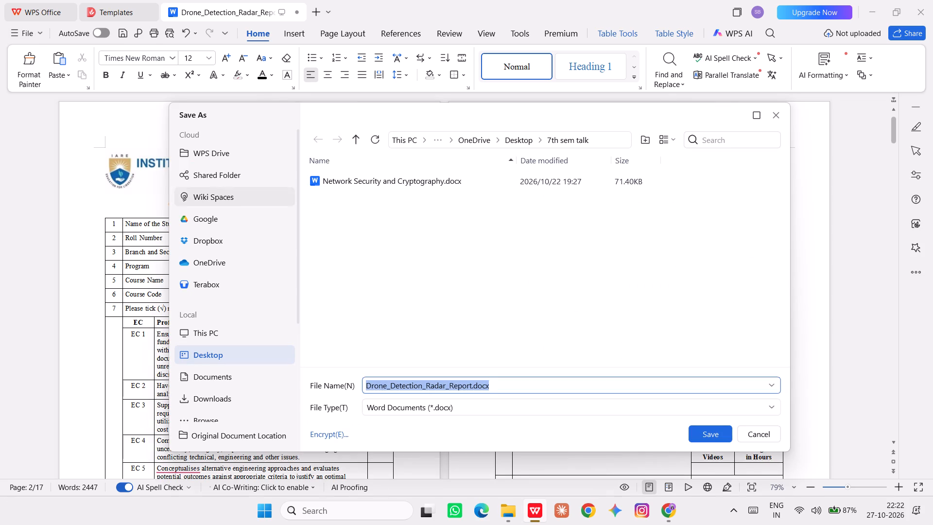
pyautogui.scroll(-1, 266, 244)
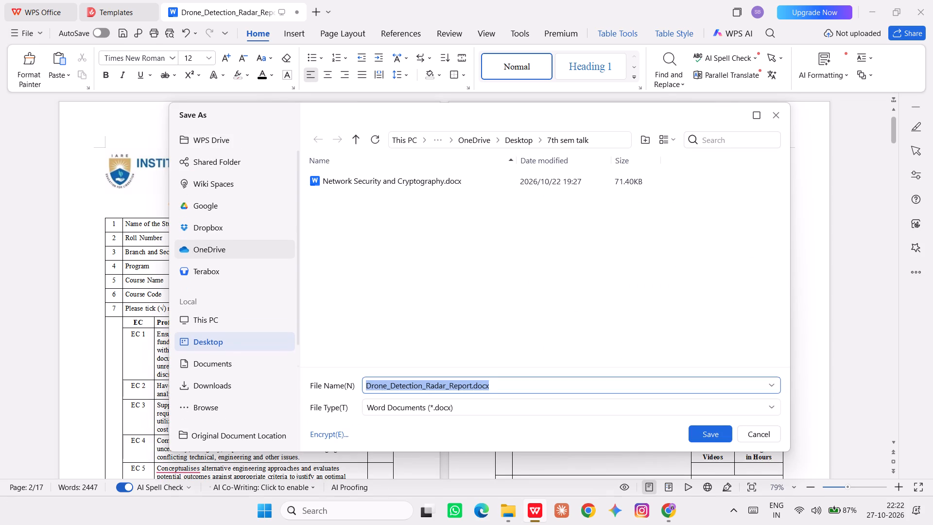
pyautogui.scroll(-4, 264, 245)
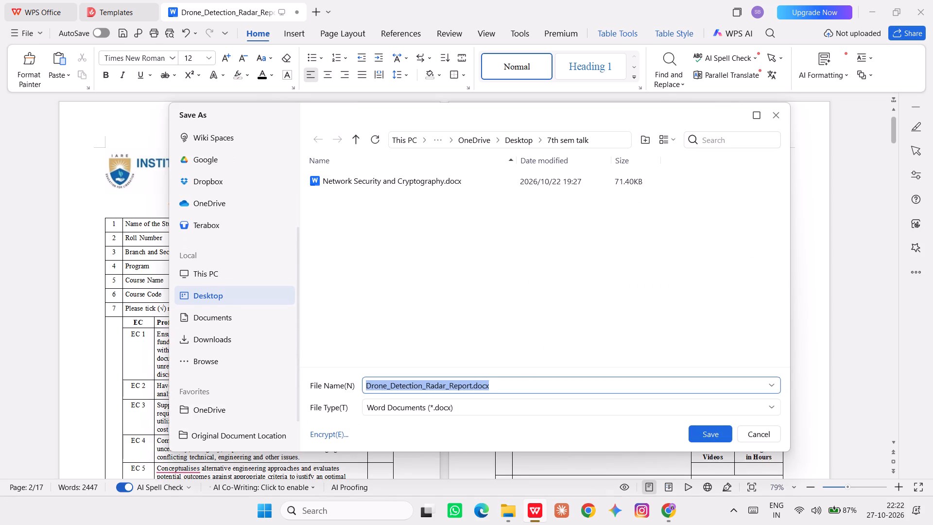
pyautogui.click(248, 279)
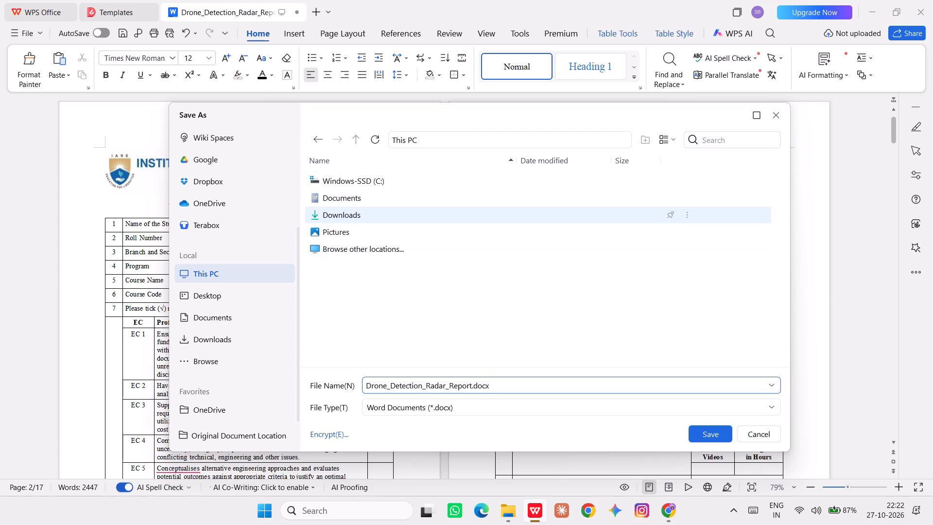
pyautogui.click(337, 214)
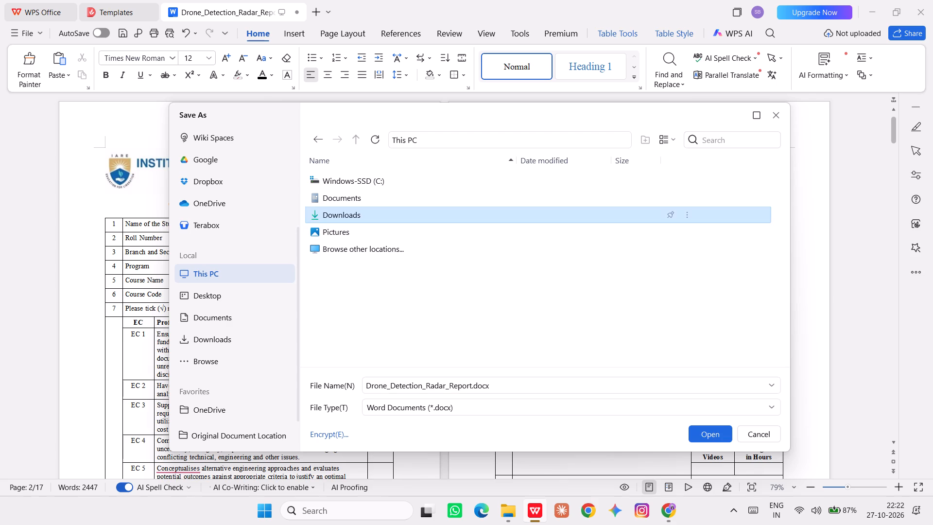
pyautogui.click(703, 430)
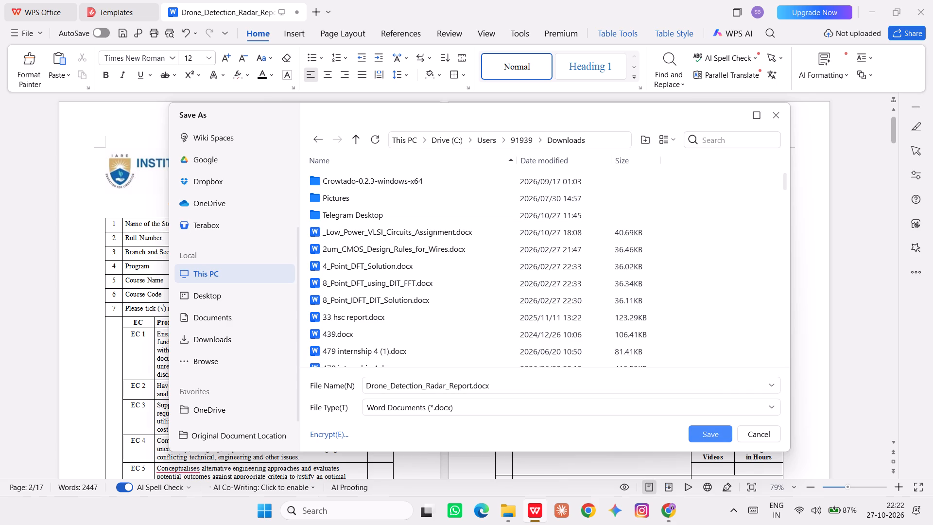
pyautogui.click(321, 134)
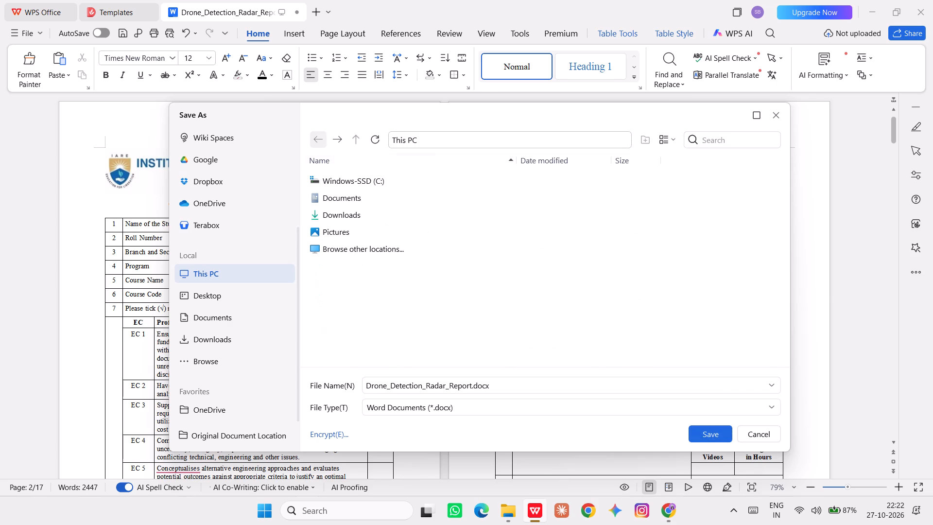
pyautogui.click(259, 295)
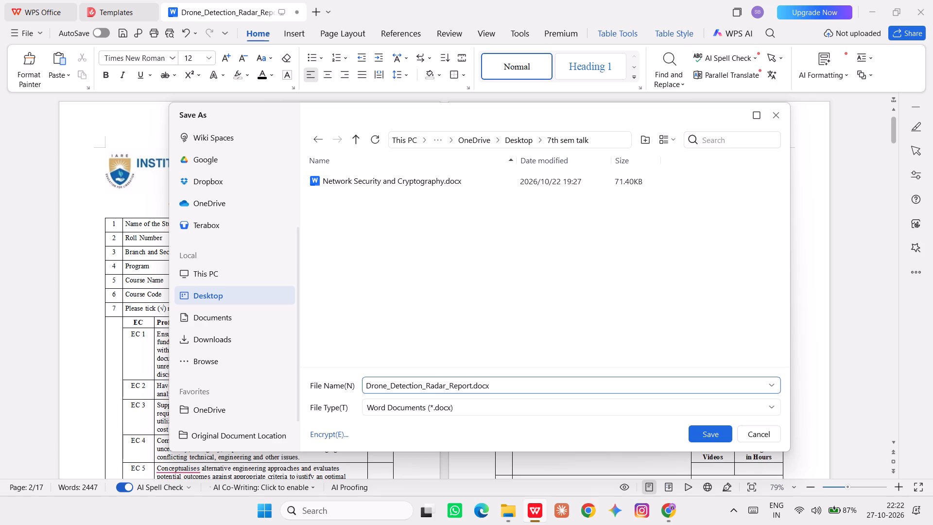
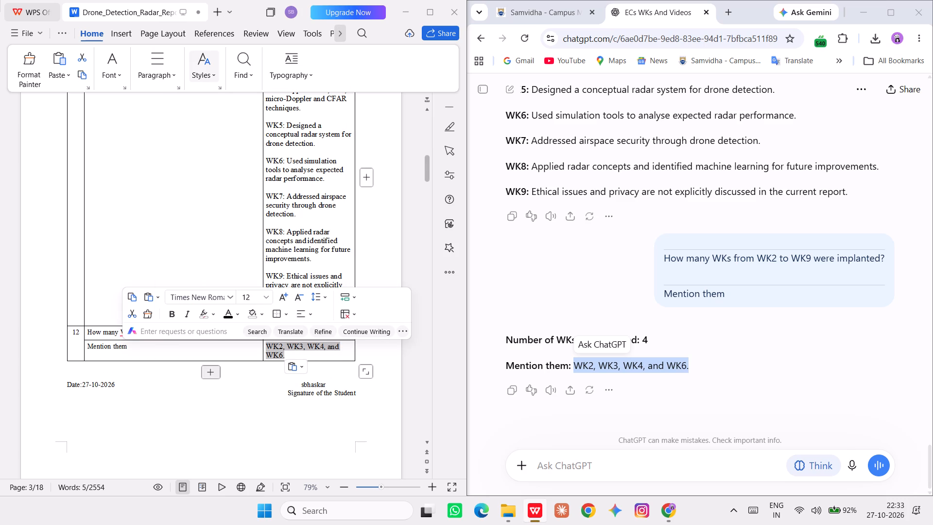
pyautogui.click(215, 397)
pyautogui.moveTo(354, 417); pyautogui.dragTo(222, 278)
pyautogui.hotkey('ctrl', 'a')
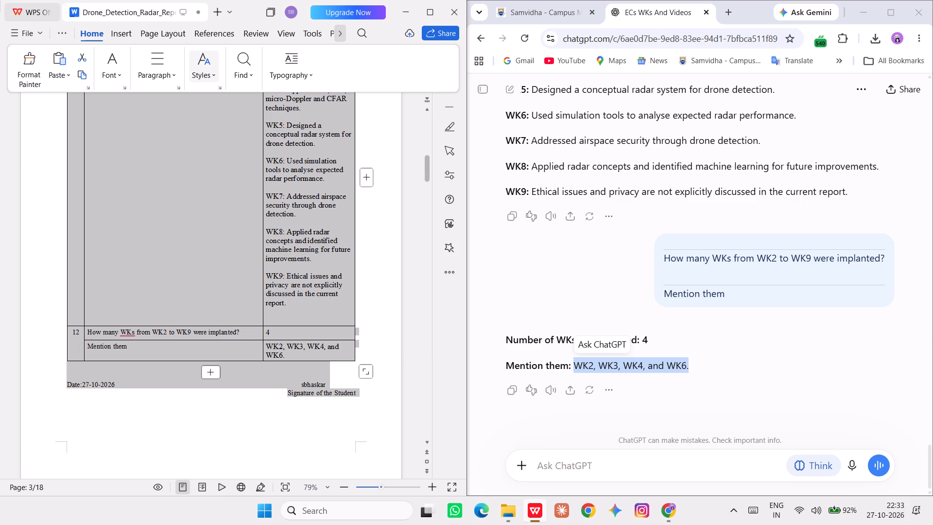
pyautogui.scroll(10, 232, 295)
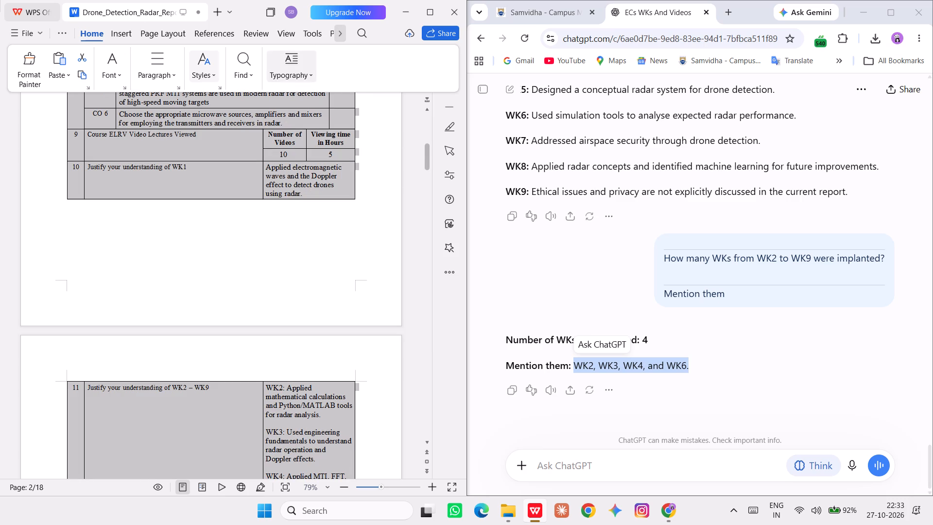
pyautogui.click(431, 15)
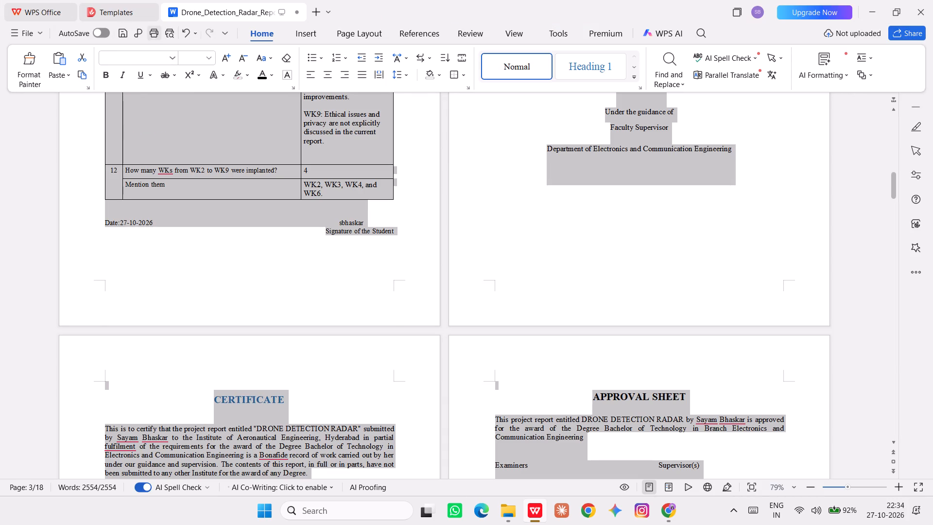
pyautogui.click(171, 62)
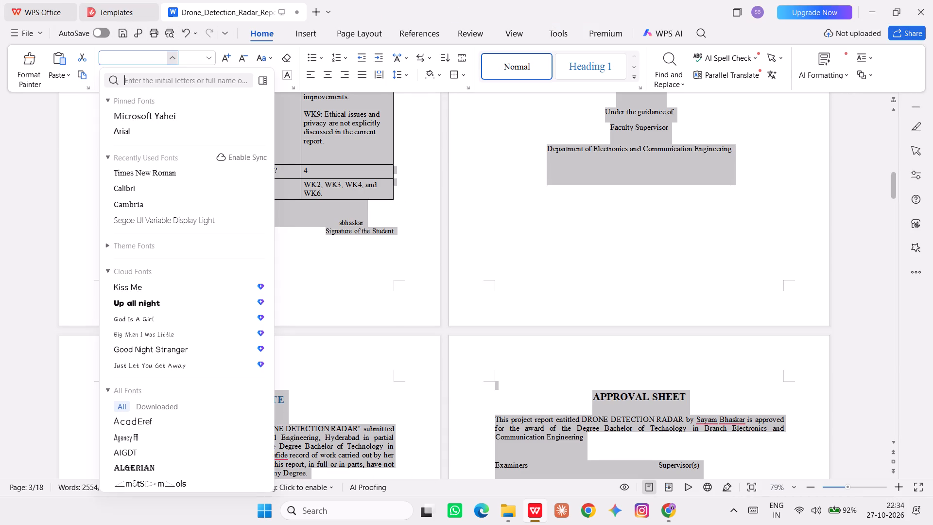
pyautogui.click(177, 173)
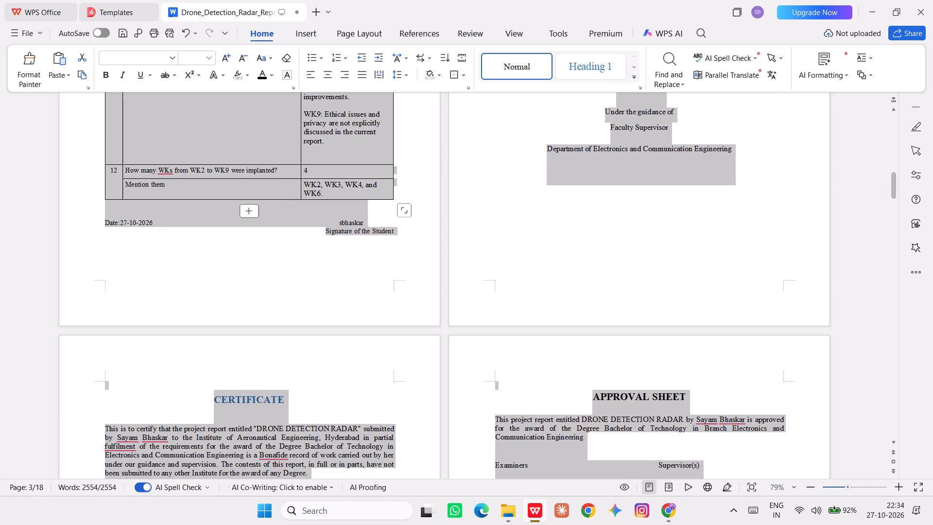
pyautogui.click(631, 266)
pyautogui.click(841, 267)
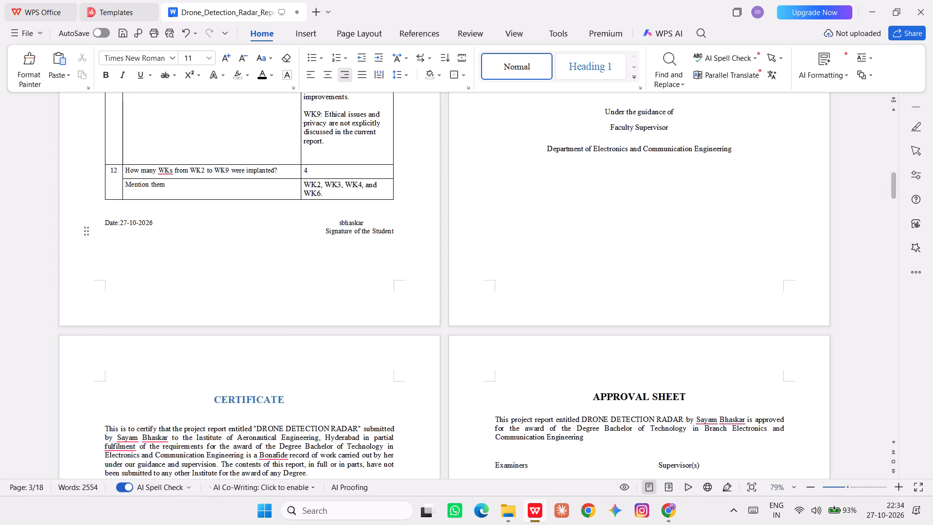
# Review the completed self-assessment form, checking the EC and CO tick marks and the answers in rows 9 to 12.
pyautogui.scroll(18, 464, 300)
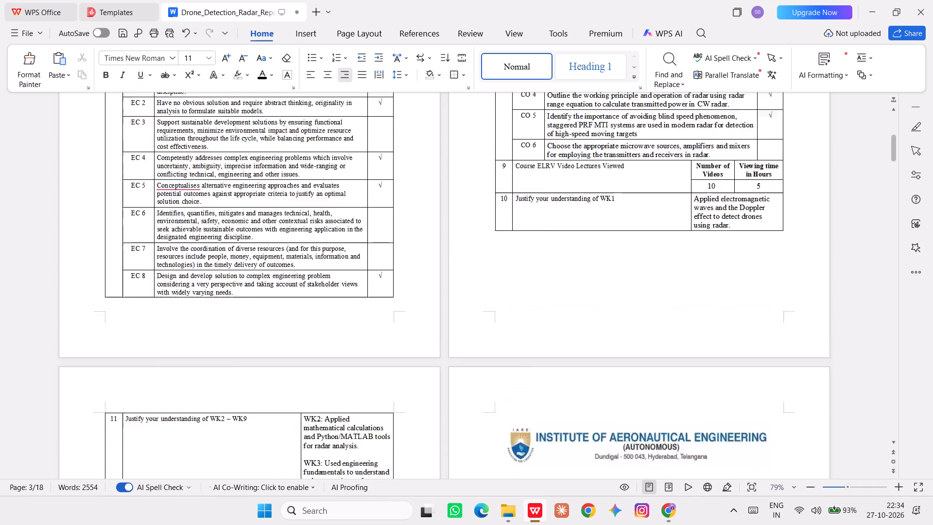
pyautogui.scroll(4, 487, 329)
pyautogui.scroll(-2, 487, 329)
pyautogui.scroll(4, 485, 331)
pyautogui.scroll(-8, 484, 331)
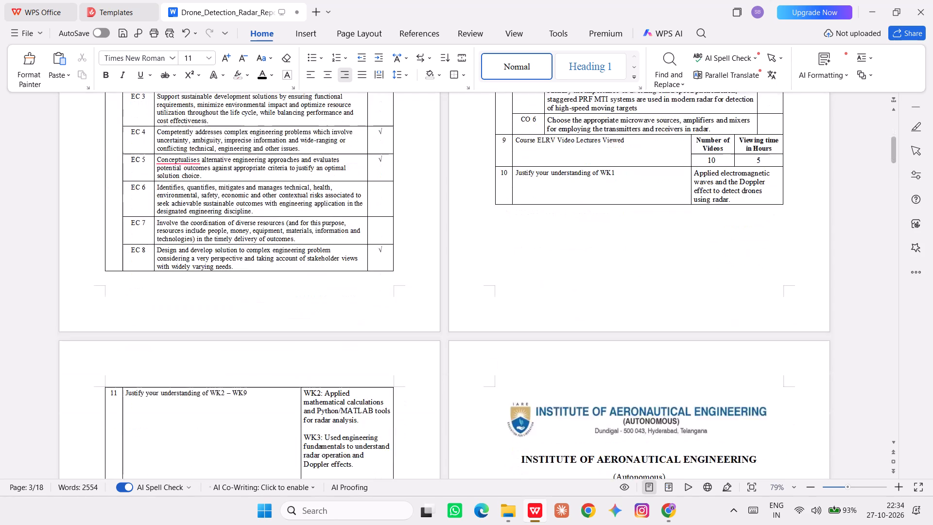
pyautogui.scroll(-10, 483, 328)
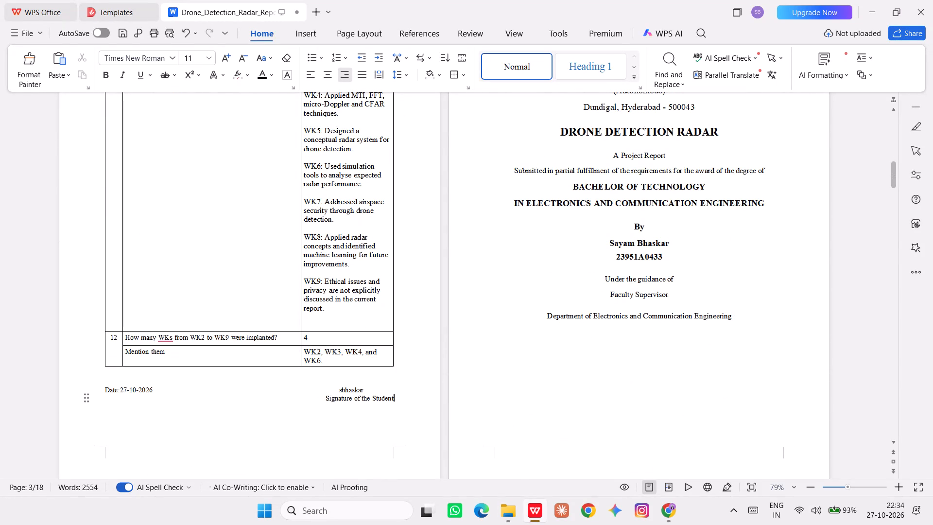
pyautogui.scroll(9, 615, 286)
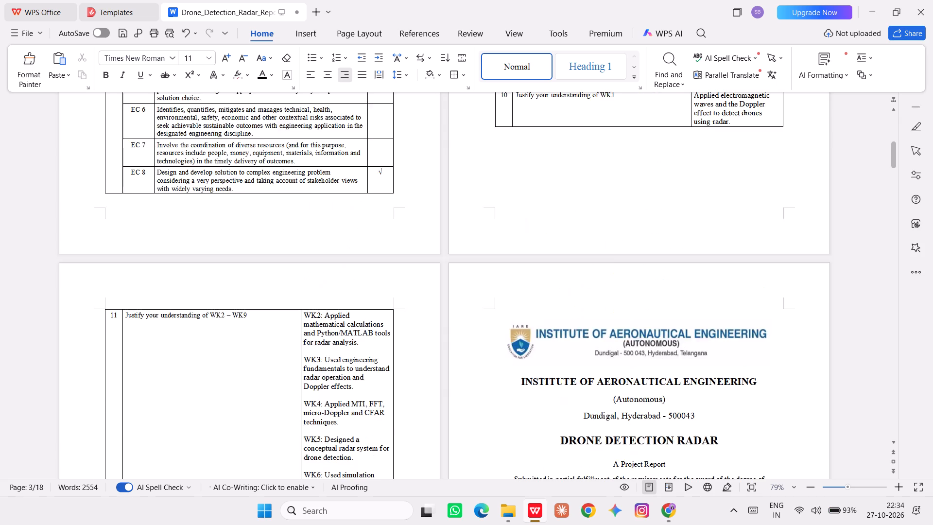
pyautogui.scroll(18, 616, 289)
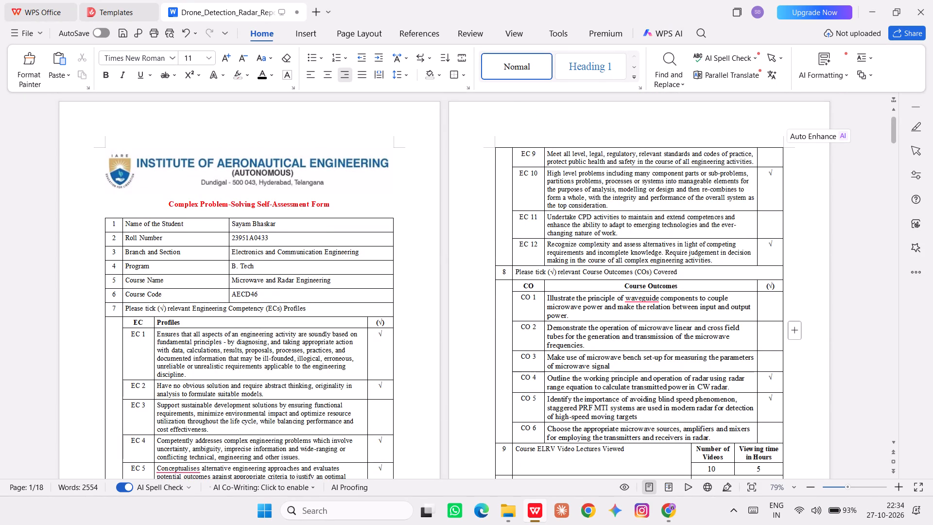
pyautogui.scroll(-6, 605, 333)
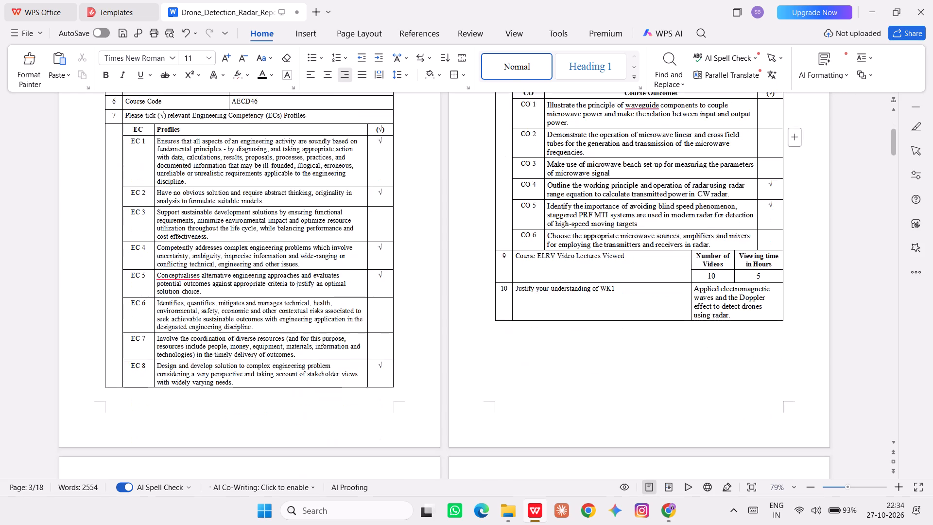
# Review the self-assessment form's CO ticks, rows 9 to 12 and signature line, plus the title page up to the certificate page.
pyautogui.scroll(-4, 605, 354)
pyautogui.scroll(2, 605, 356)
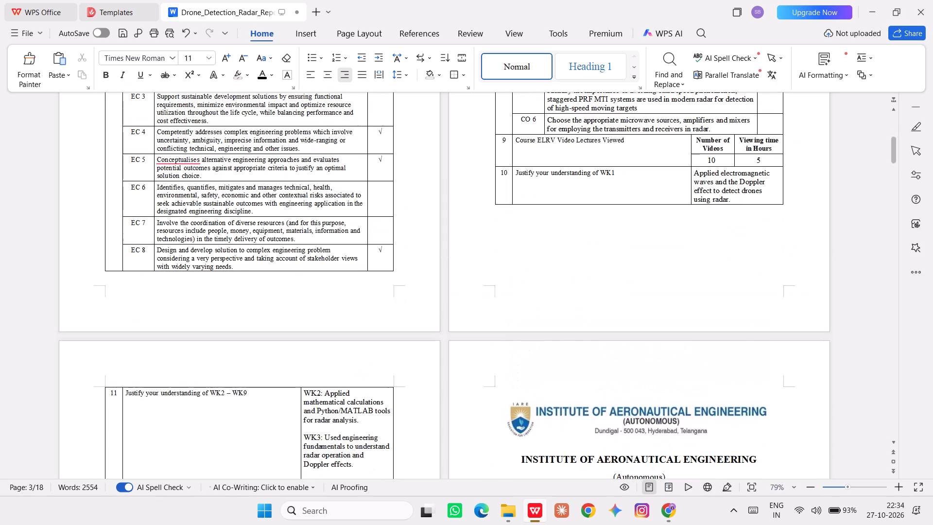
pyautogui.scroll(-7, 605, 361)
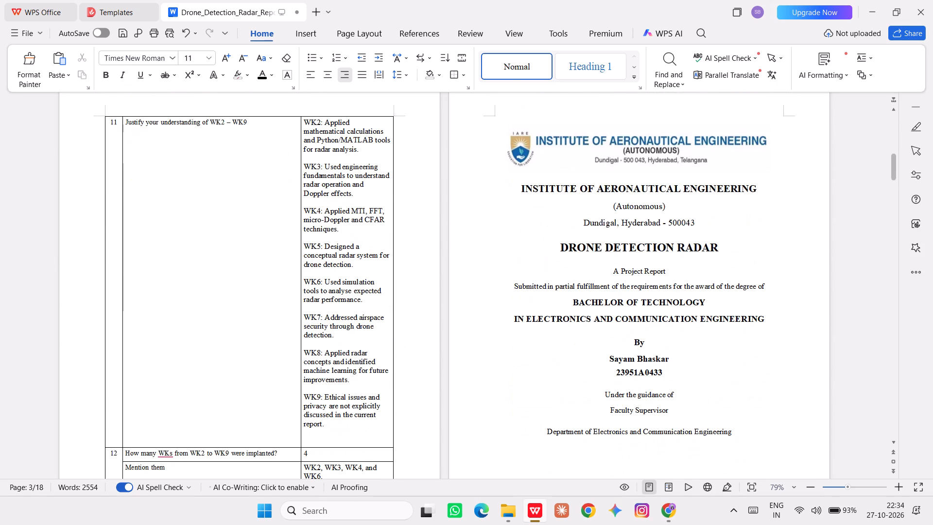
pyautogui.scroll(-2, 598, 374)
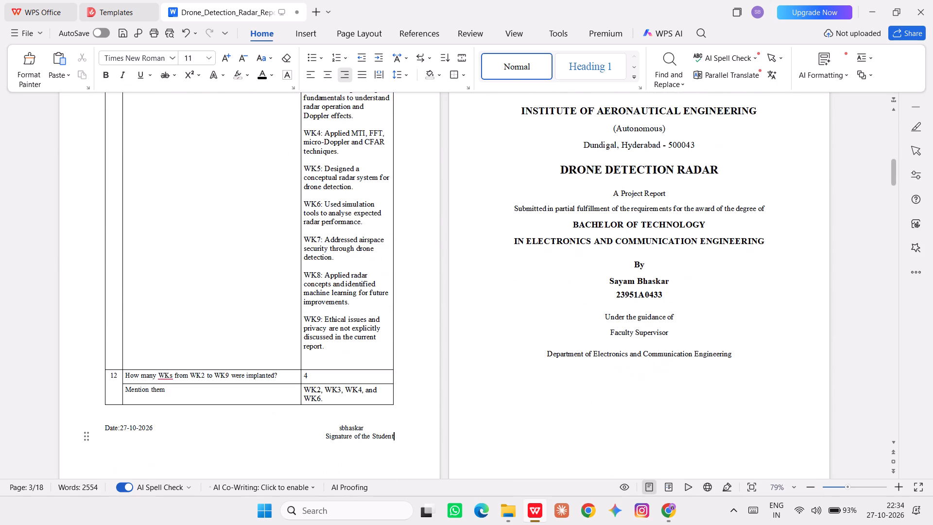
pyautogui.scroll(-2, 596, 375)
pyautogui.scroll(5, 595, 376)
pyautogui.scroll(-4, 595, 376)
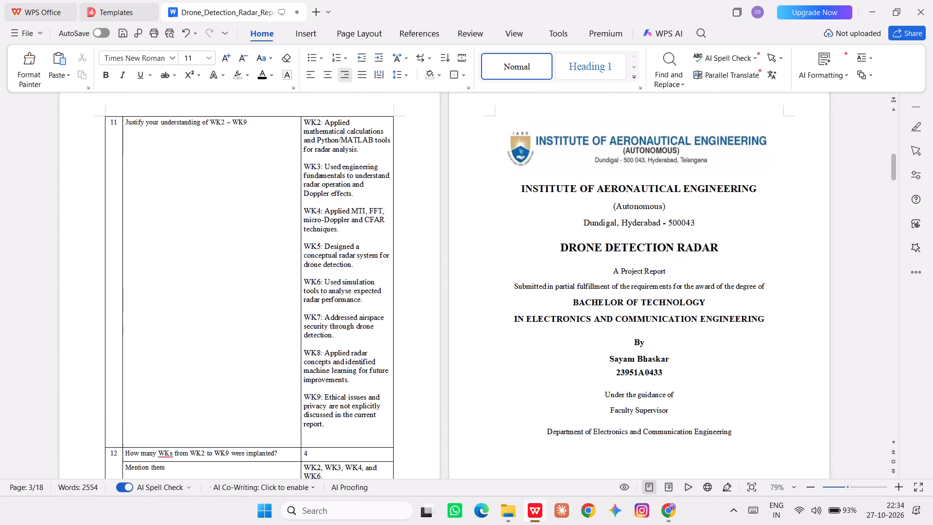
pyautogui.scroll(-13, 595, 377)
pyautogui.scroll(1, 595, 381)
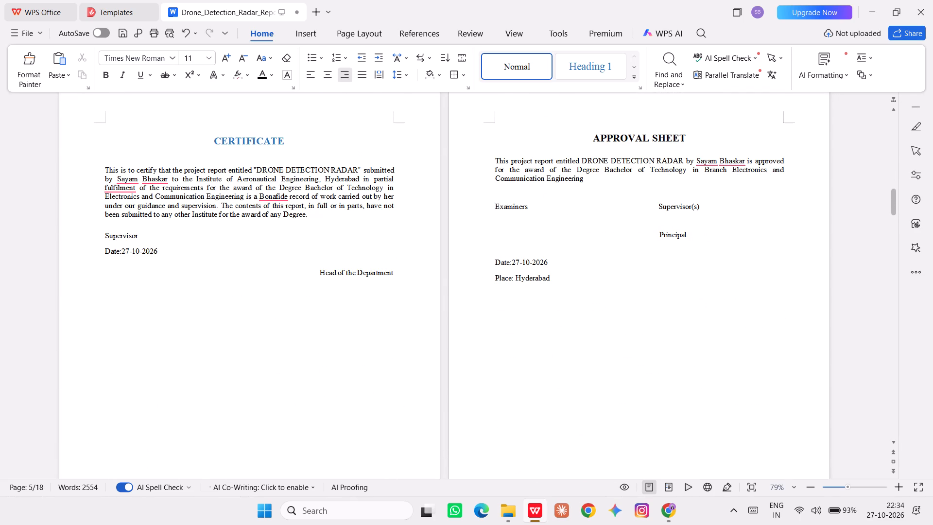
# Change the font colour of the CERTIFICATE heading to black.
pyautogui.moveTo(293, 145); pyautogui.dragTo(202, 141)
pyautogui.click(192, 104)
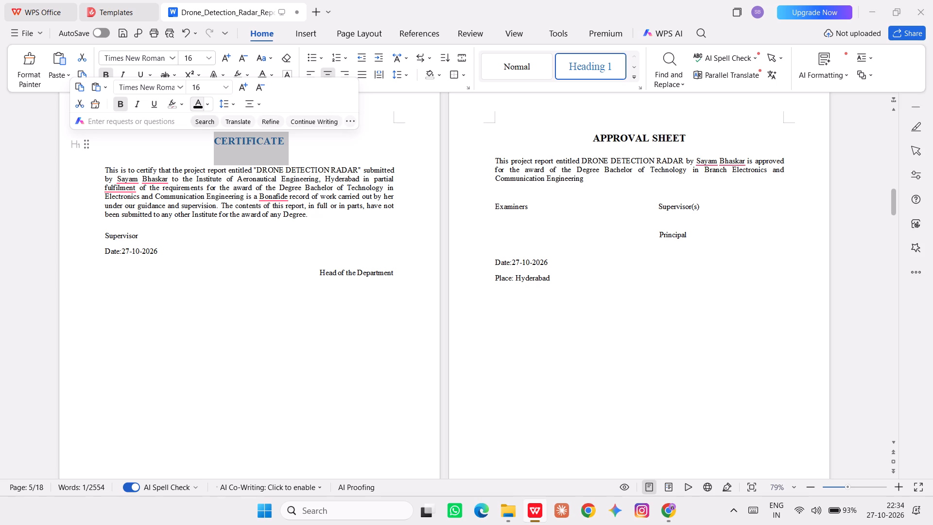
pyautogui.click(277, 333)
# Review the remaining report pages, from the acknowledgement through the chapters and references to the plagiarism scan report.
pyautogui.scroll(-10, 371, 429)
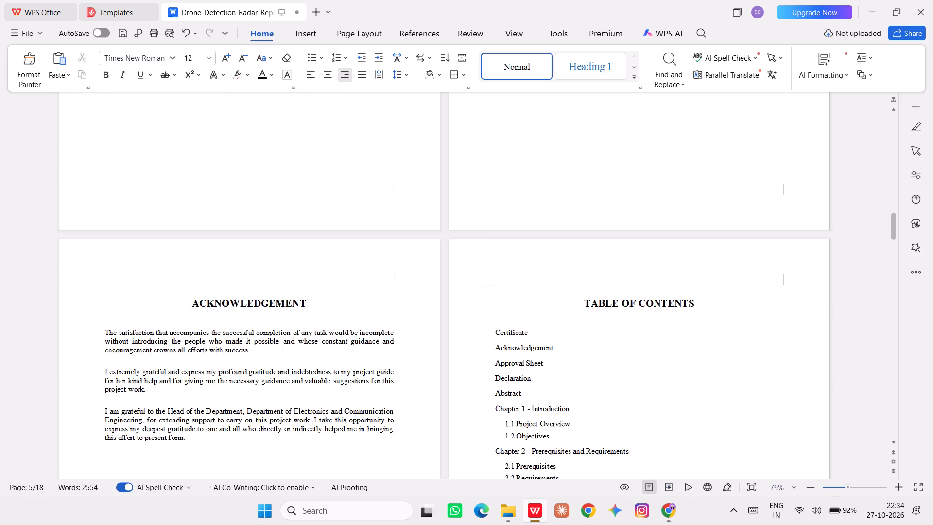
pyautogui.scroll(-20, 373, 437)
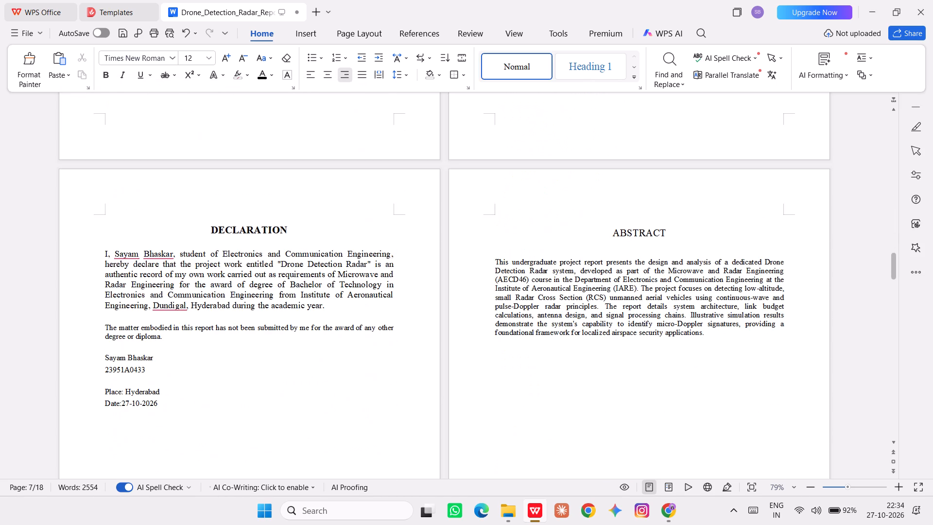
pyautogui.scroll(-17, 375, 432)
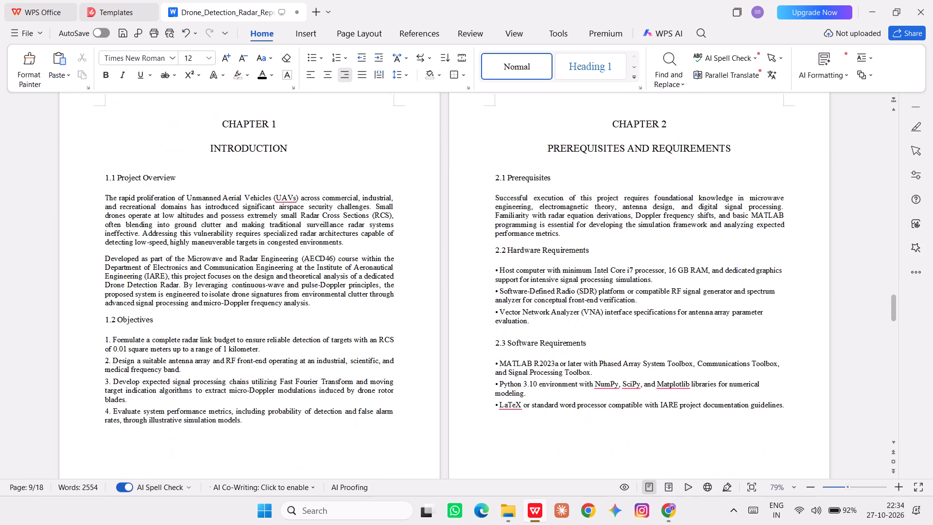
pyautogui.scroll(-20, 384, 435)
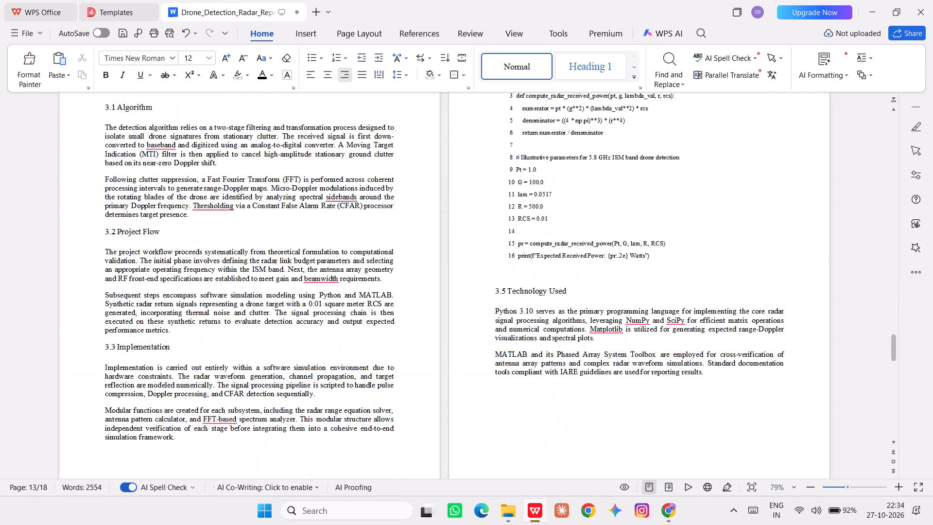
pyautogui.scroll(-15, 384, 436)
pyautogui.scroll(-8, 389, 447)
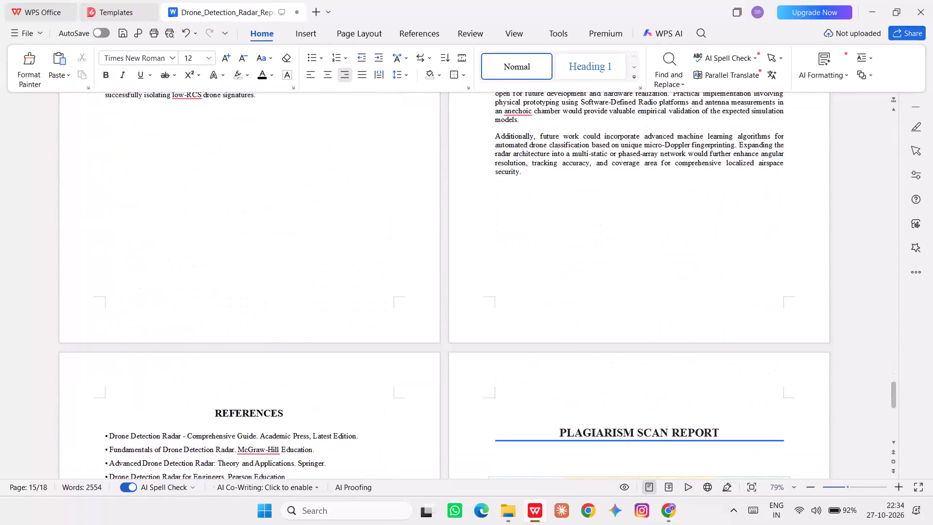
pyautogui.scroll(-6, 390, 446)
pyautogui.scroll(-15, 390, 447)
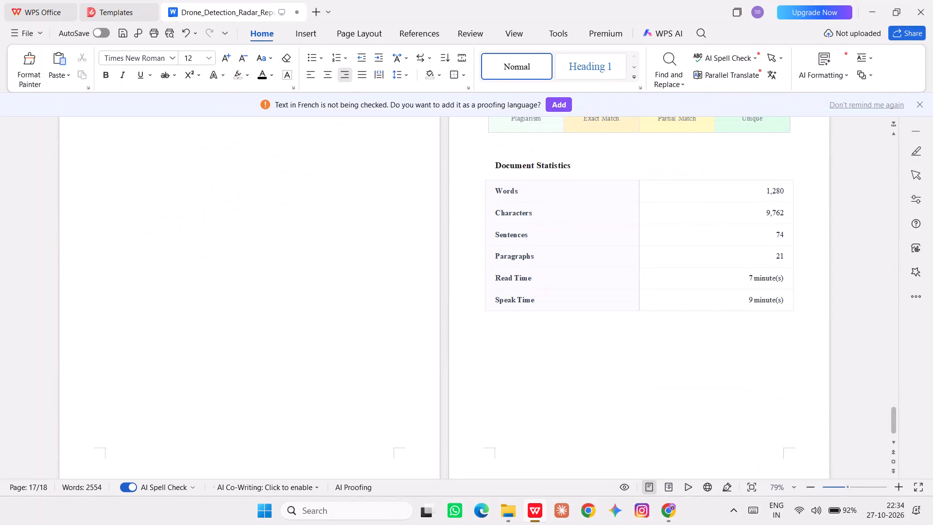
# Export pages 1 to 18 of the report as a standard-quality PDF into the desktop folder "asssignmnet para".
pyautogui.click(22, 36)
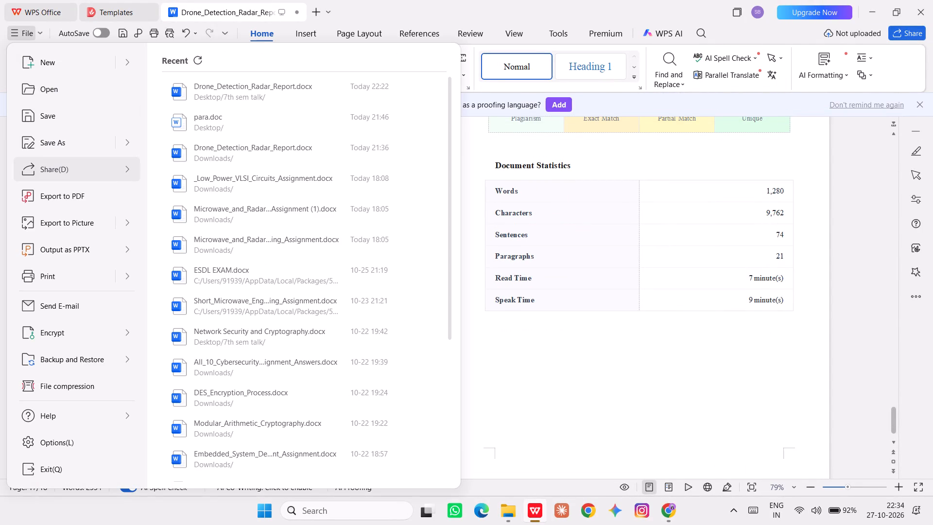
pyautogui.click(102, 194)
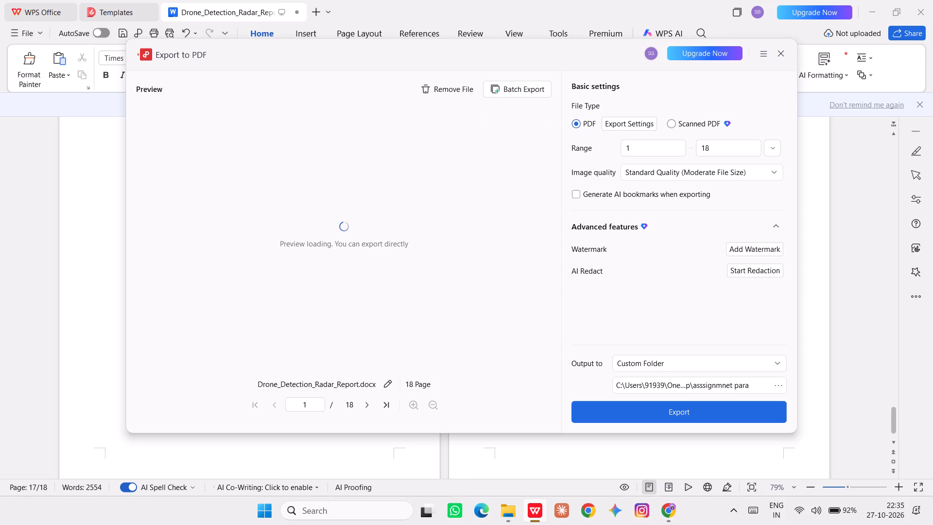
pyautogui.click(772, 388)
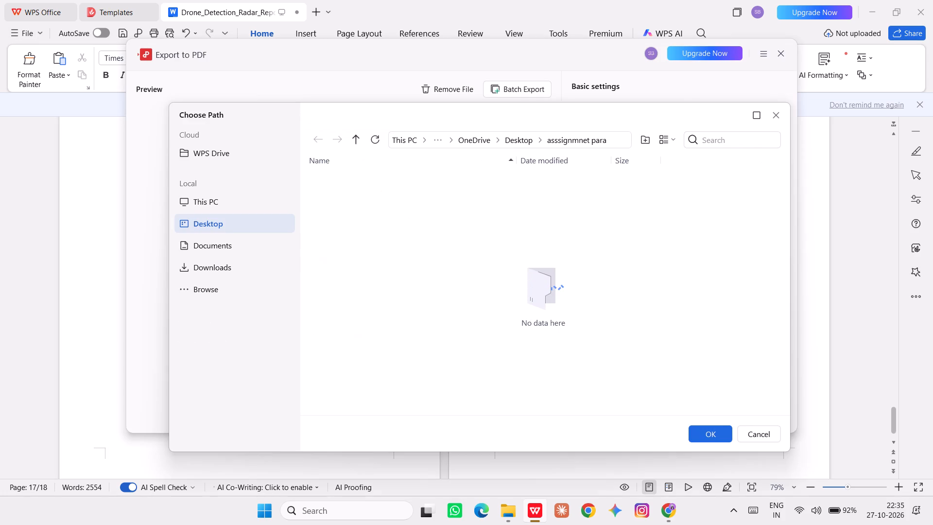
pyautogui.click(776, 114)
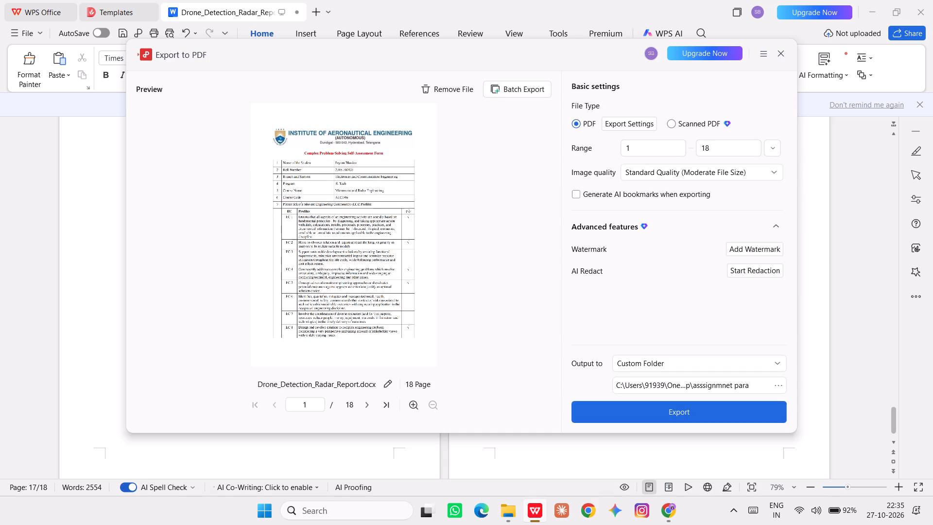
pyautogui.click(675, 409)
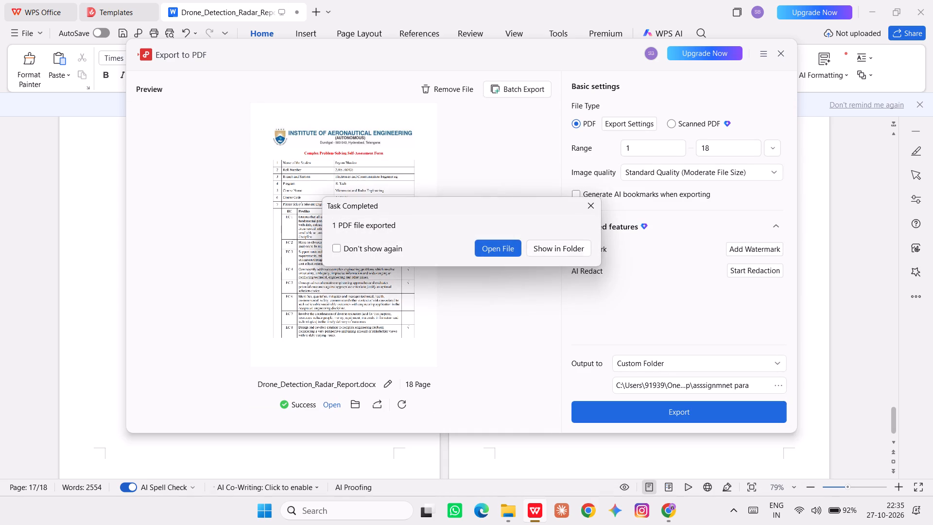
# Open the exported PDF in a maximized window at 75% zoom and check its self-assessment form pages.
pyautogui.click(512, 249)
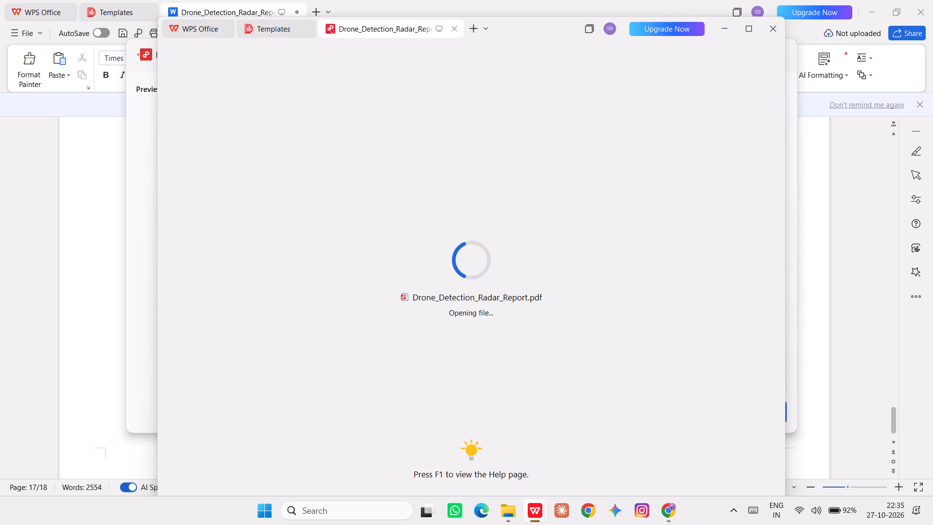
pyautogui.scroll(-6, 700, 239)
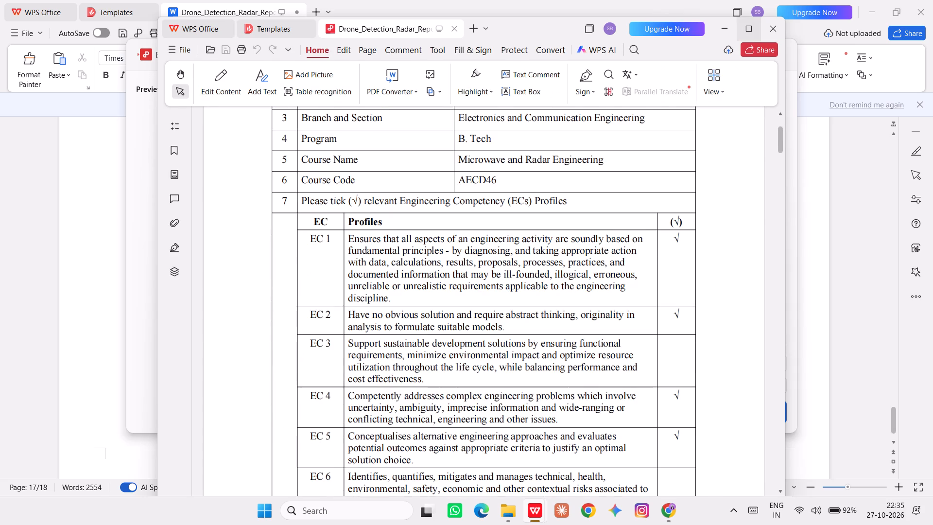
pyautogui.click(751, 23)
pyautogui.keyDown('ctrl'); pyautogui.scroll(6, 603, 220); pyautogui.keyUp('ctrl')
pyautogui.keyDown('ctrl'); pyautogui.scroll(-11, 603, 228); pyautogui.keyUp('ctrl')
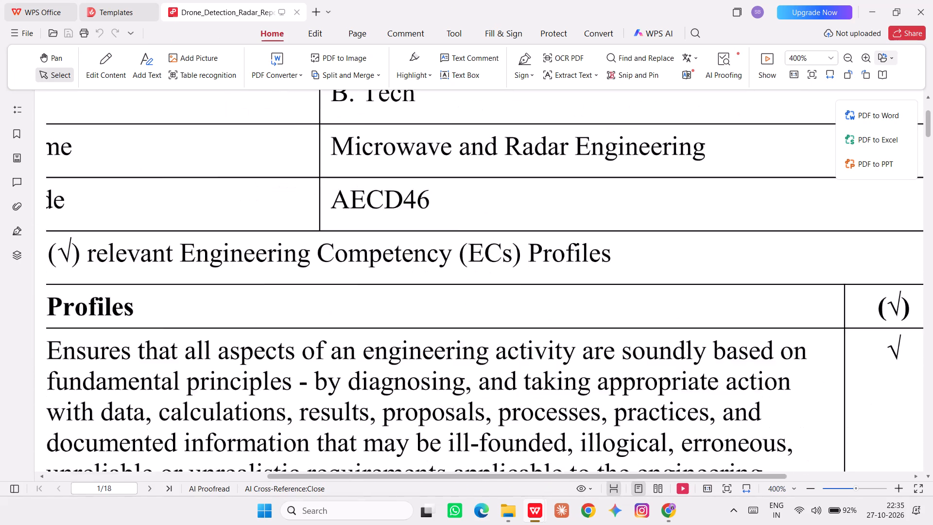
pyautogui.keyDown('ctrl'); pyautogui.scroll(-3, 603, 232); pyautogui.keyUp('ctrl')
pyautogui.keyDown('ctrl'); pyautogui.scroll(3, 603, 233); pyautogui.keyUp('ctrl')
pyautogui.scroll(4, 603, 233)
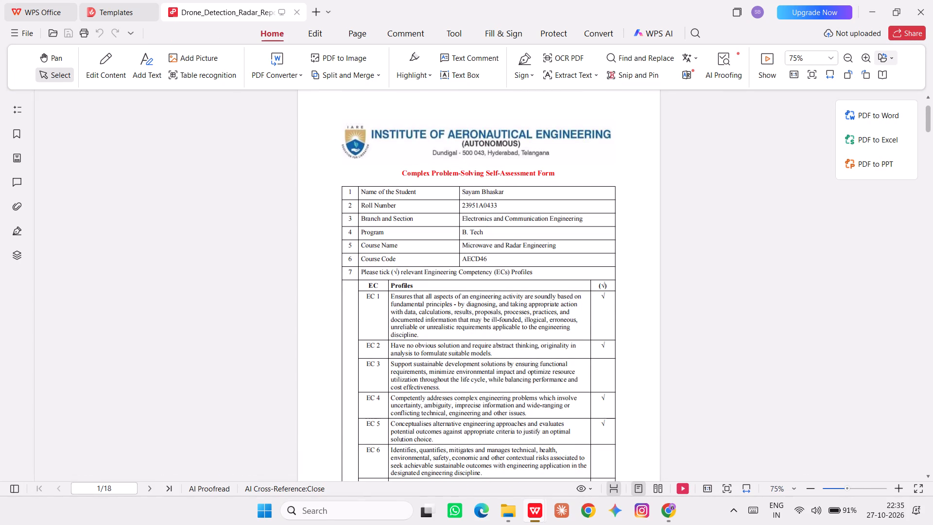
pyautogui.scroll(-2, 592, 272)
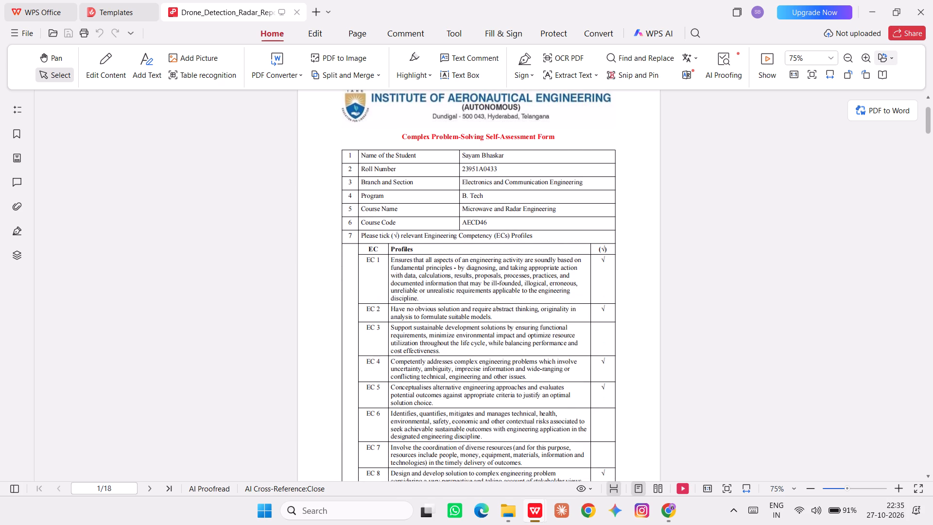
pyautogui.scroll(-19, 596, 291)
pyautogui.scroll(-12, 607, 327)
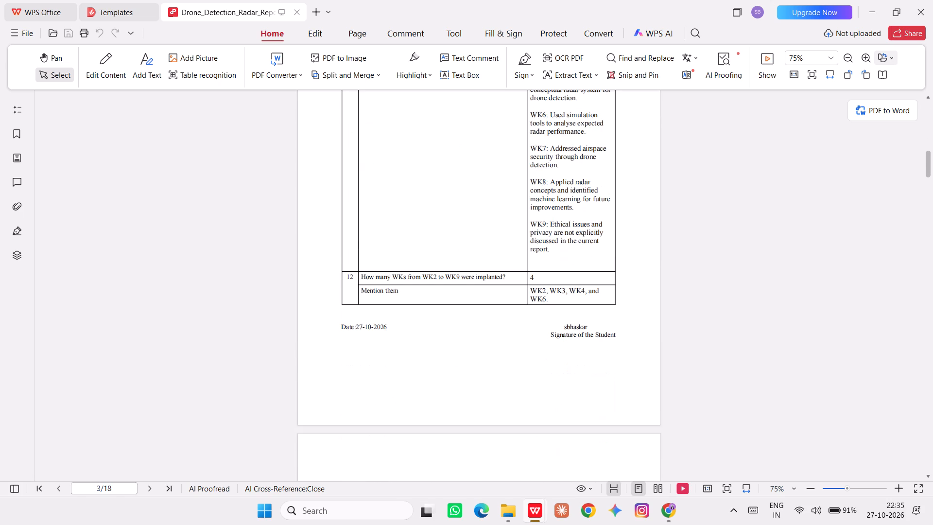
# Check the PDF's front matter, including the title page, certificate, approval sheet, acknowledgement and abstract.
pyautogui.scroll(-13, 623, 332)
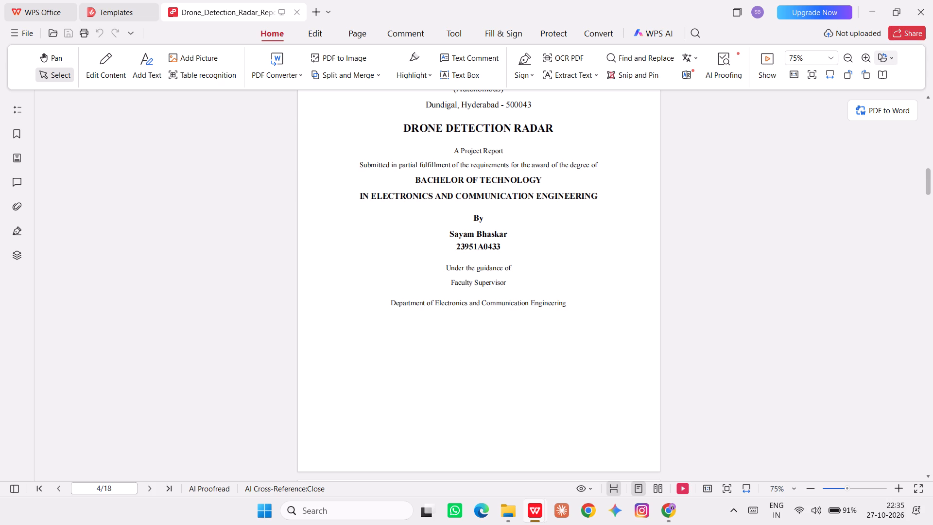
pyautogui.scroll(2, 516, 243)
pyautogui.scroll(-10, 516, 244)
pyautogui.scroll(-6, 590, 305)
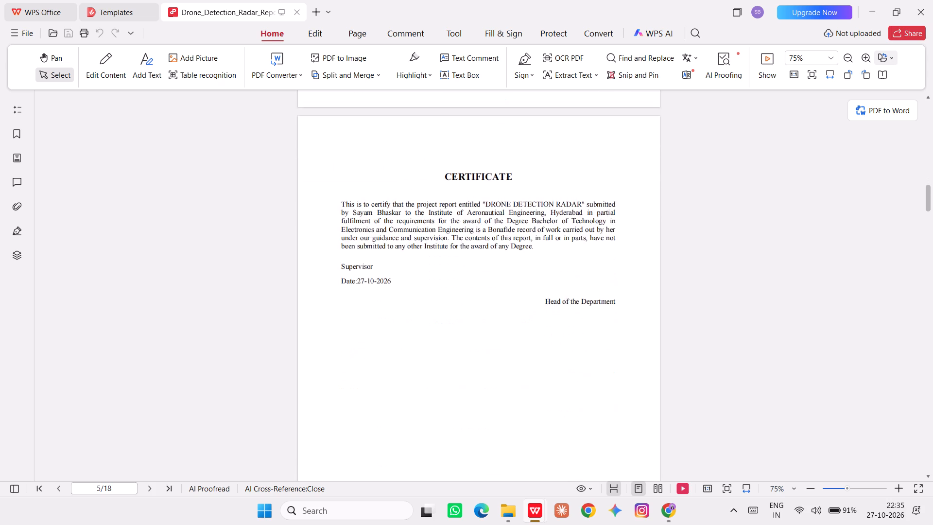
pyautogui.scroll(1, 592, 306)
pyautogui.scroll(-5, 597, 300)
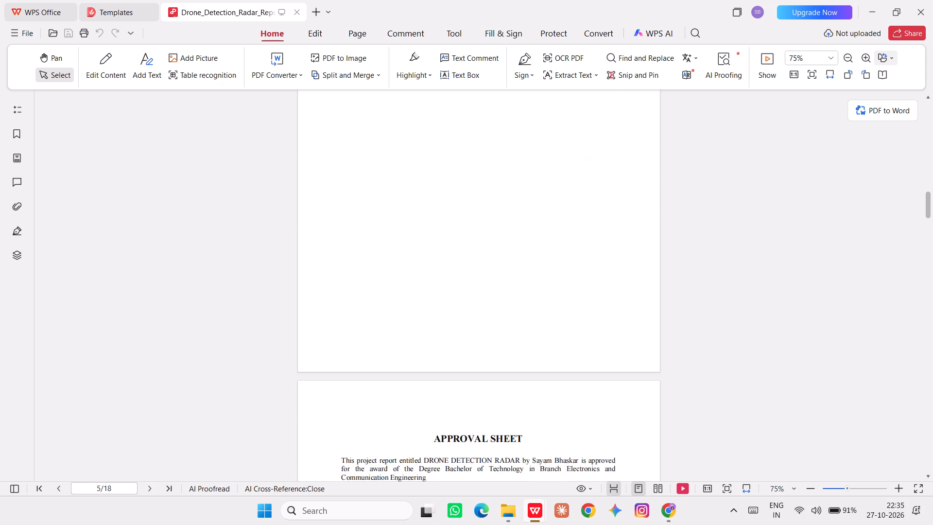
pyautogui.scroll(-7, 598, 300)
pyautogui.scroll(-19, 604, 292)
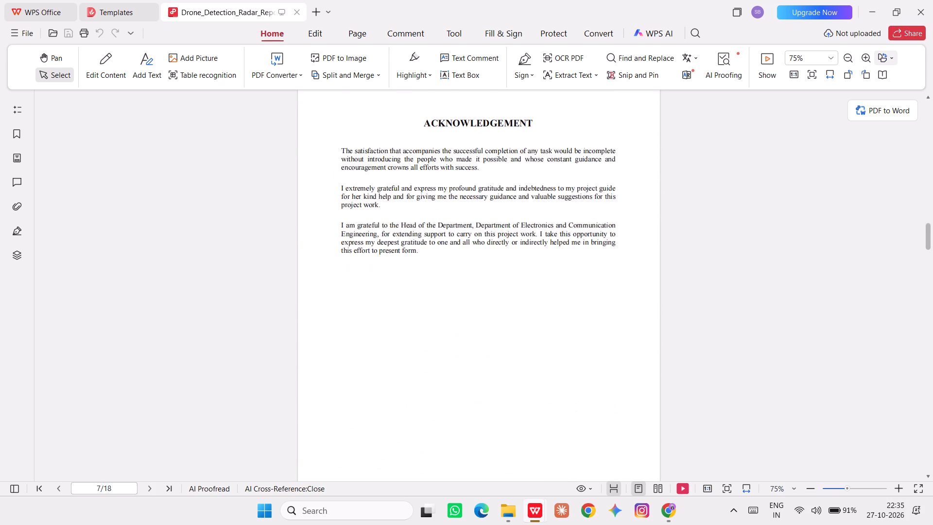
pyautogui.scroll(-9, 631, 305)
pyautogui.scroll(-20, 636, 305)
pyautogui.scroll(-7, 636, 305)
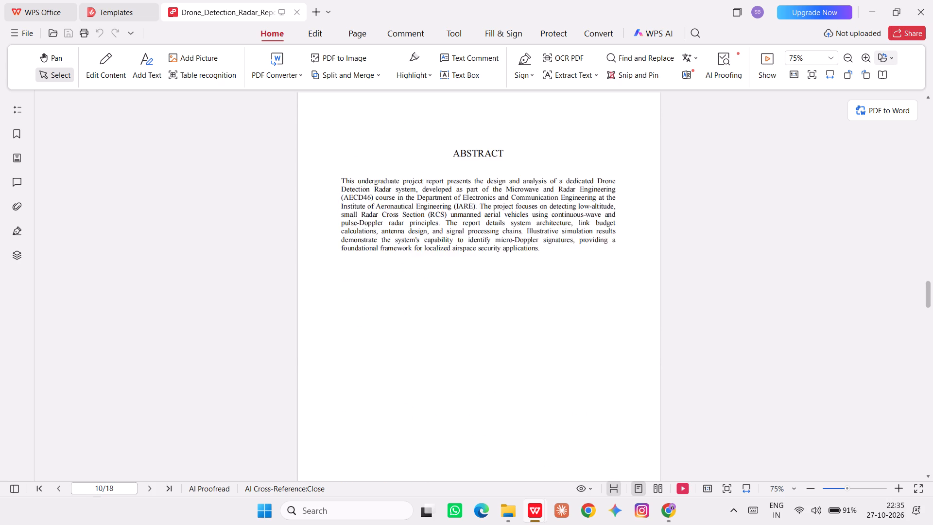
pyautogui.scroll(-16, 644, 313)
pyautogui.scroll(15, 645, 312)
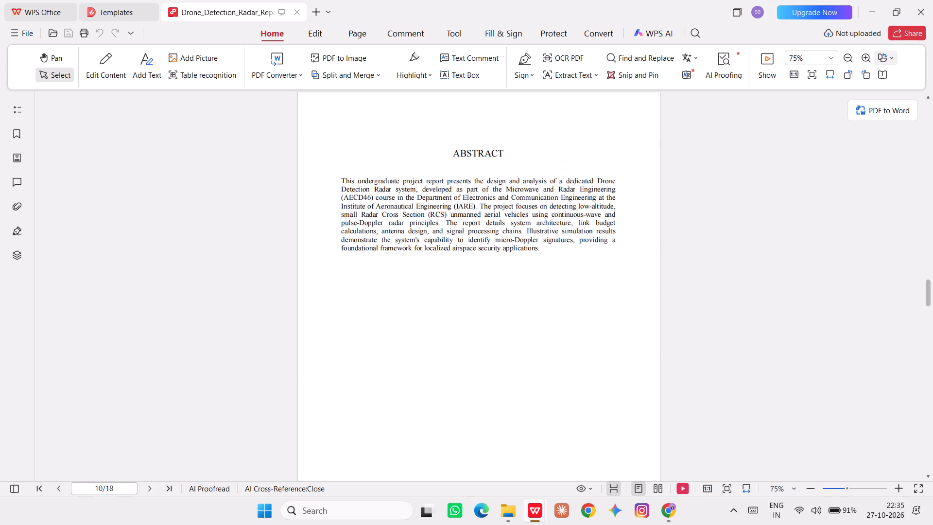
pyautogui.scroll(-14, 653, 302)
pyautogui.scroll(12, 655, 301)
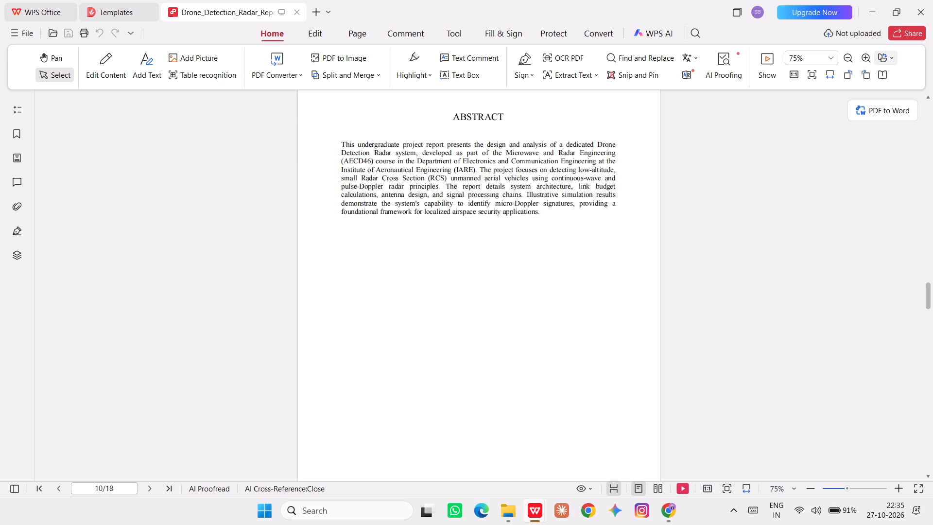
# Check the rest of the PDF, from Chapter 1 through the code, conclusion and references to the plagiarism scan report.
pyautogui.scroll(-4, 657, 298)
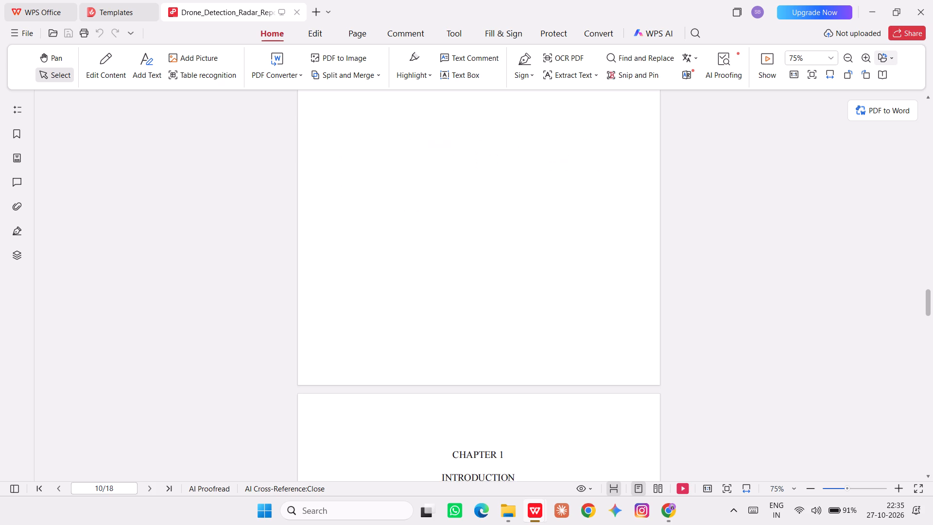
pyautogui.scroll(-11, 657, 299)
pyautogui.scroll(-14, 657, 301)
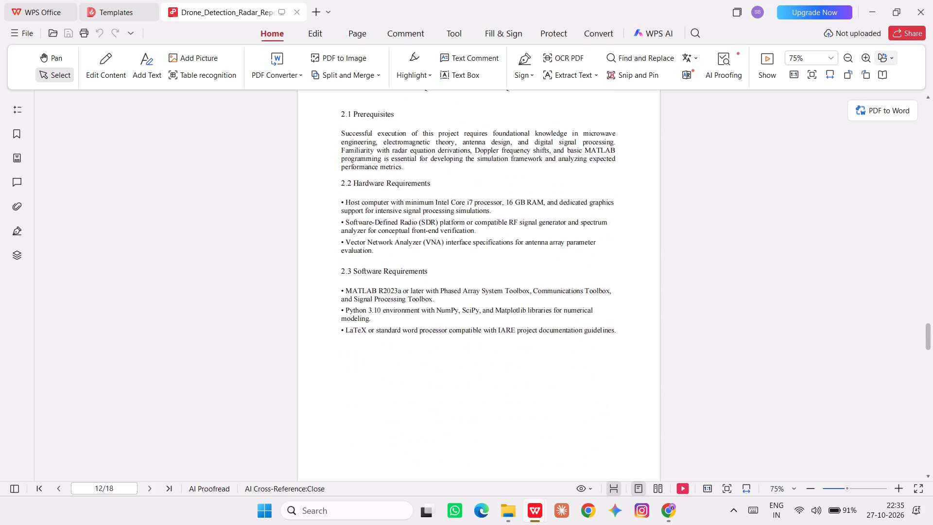
pyautogui.scroll(-20, 662, 305)
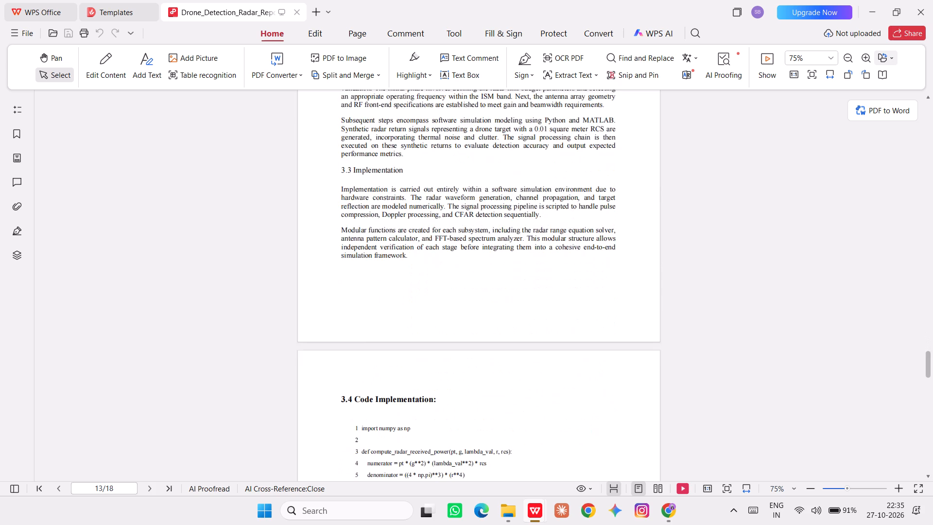
pyautogui.scroll(7, 668, 304)
pyautogui.scroll(-8, 668, 304)
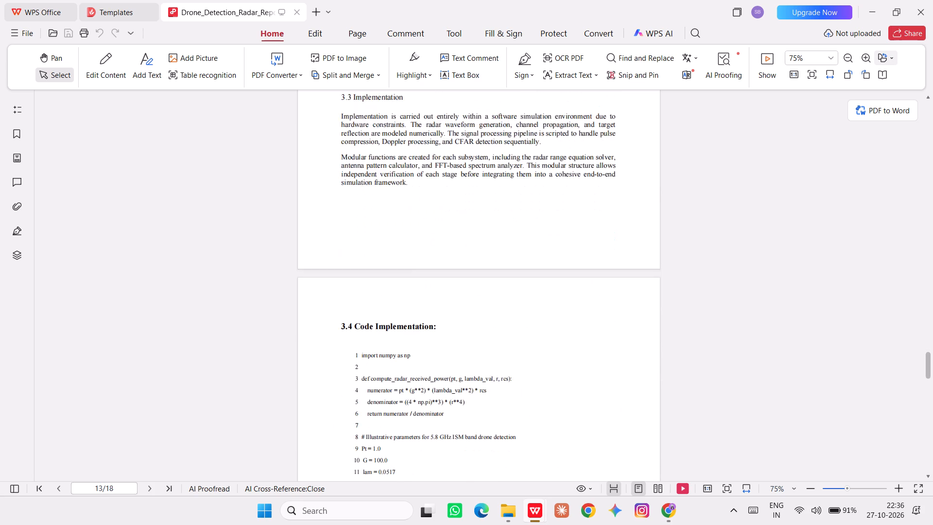
pyautogui.scroll(-5, 668, 304)
pyautogui.scroll(-20, 670, 312)
pyautogui.scroll(-12, 670, 312)
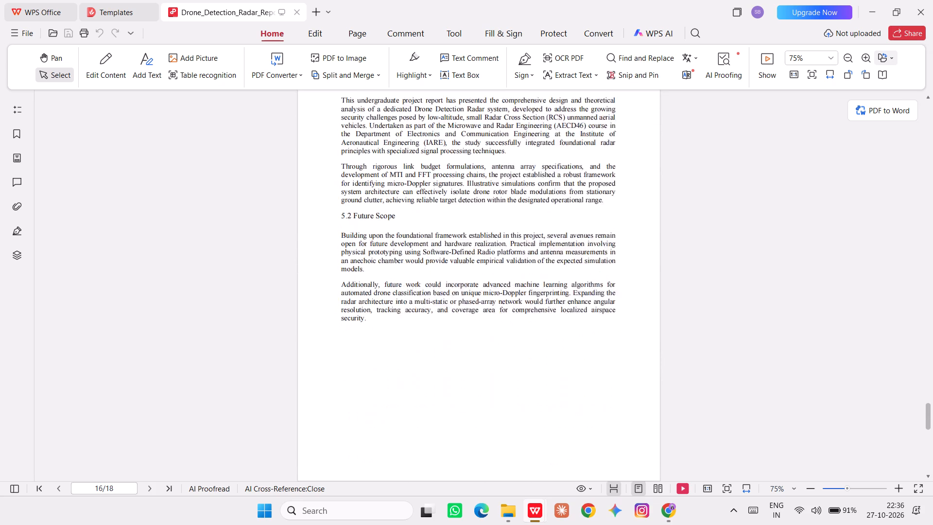
pyautogui.scroll(-20, 675, 302)
pyautogui.scroll(2, 679, 300)
pyautogui.scroll(-5, 678, 301)
pyautogui.scroll(1, 679, 303)
pyautogui.scroll(-5, 679, 303)
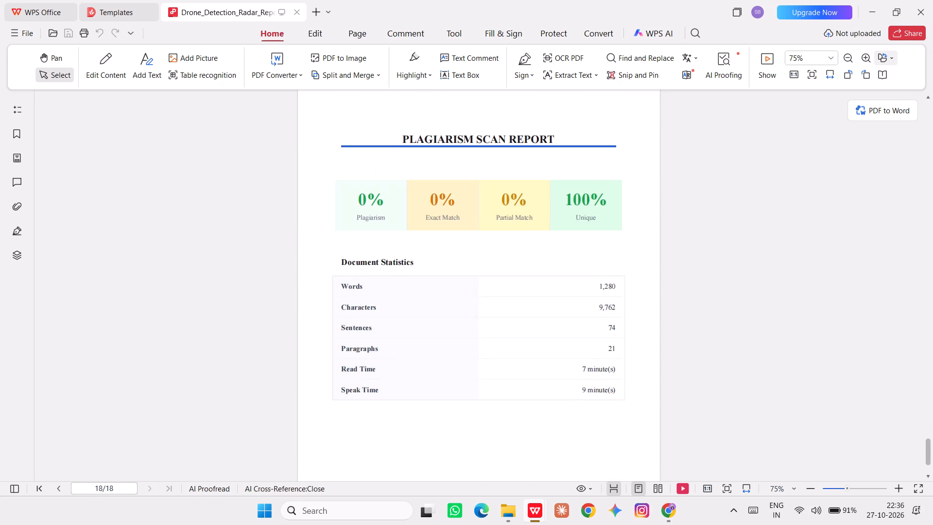
pyautogui.scroll(20, 679, 303)
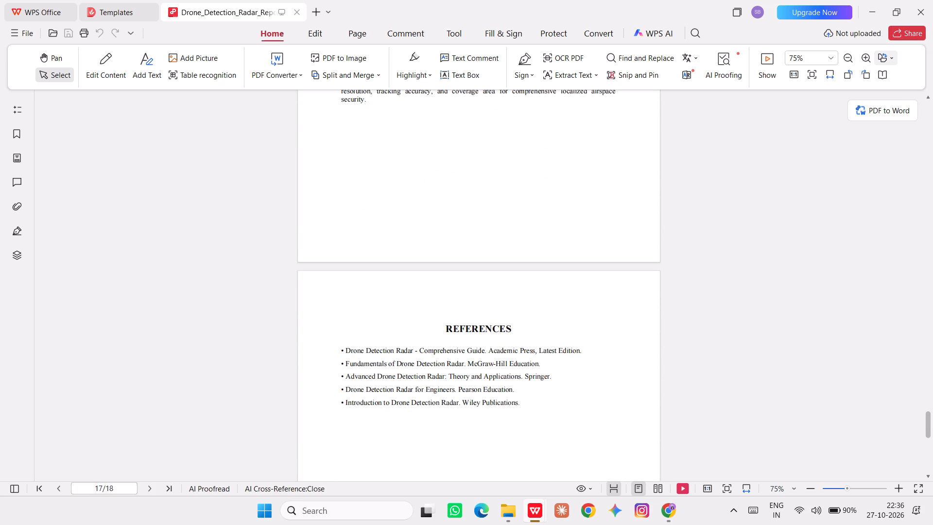
pyautogui.click(932, 0)
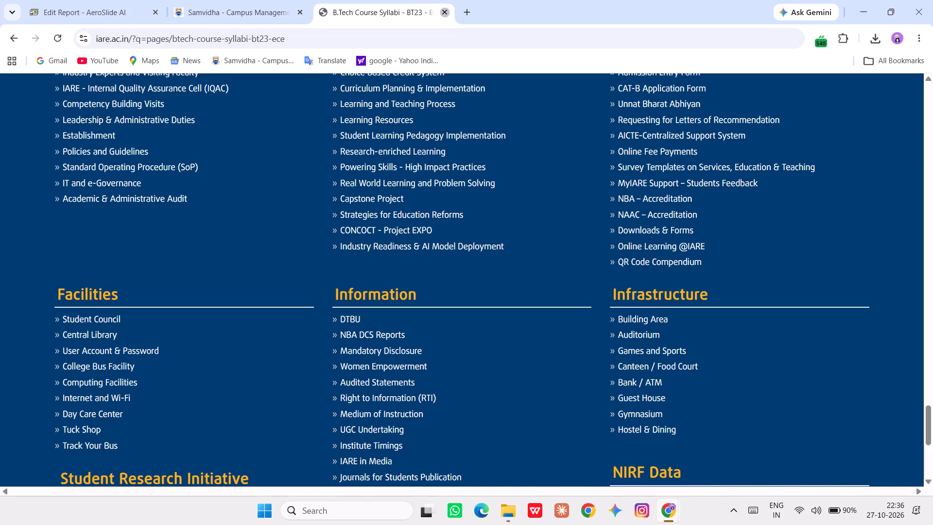
# Enter the Samvidha student portal and open its AAT-II upload page.
pyautogui.click(394, 280)
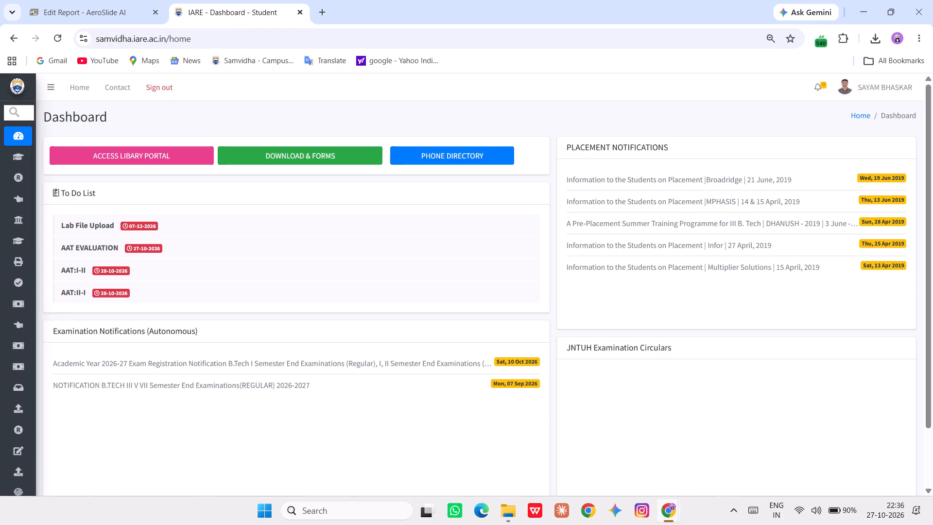
pyautogui.scroll(-5, 61, 425)
pyautogui.click(58, 436)
pyautogui.scroll(-4, 58, 436)
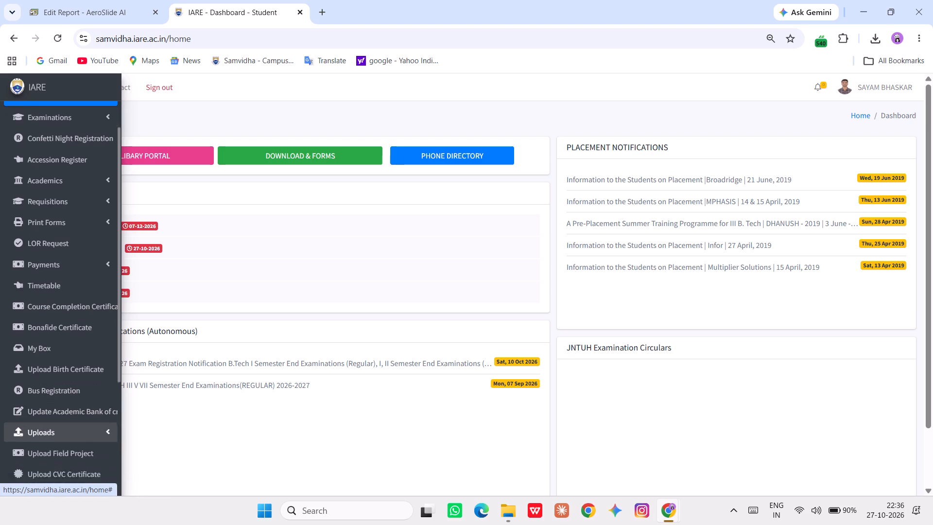
pyautogui.scroll(-5, 58, 436)
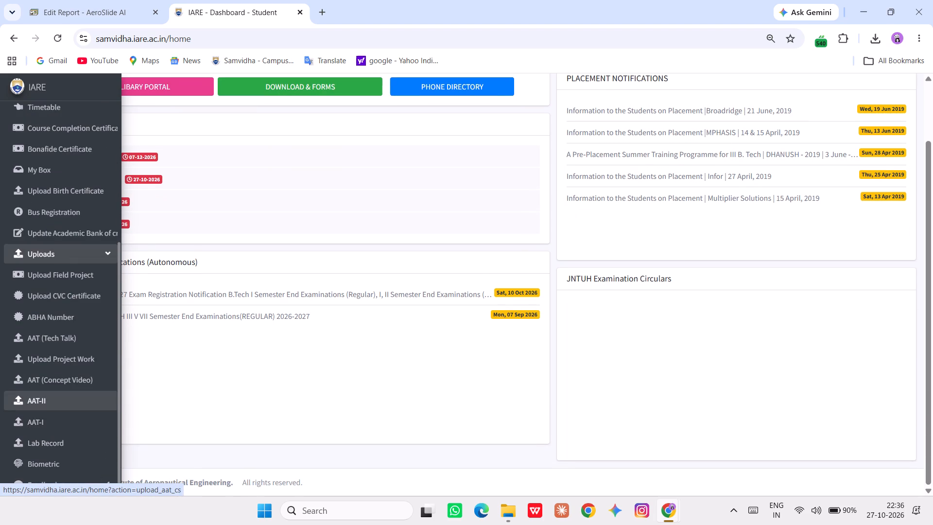
pyautogui.click(62, 397)
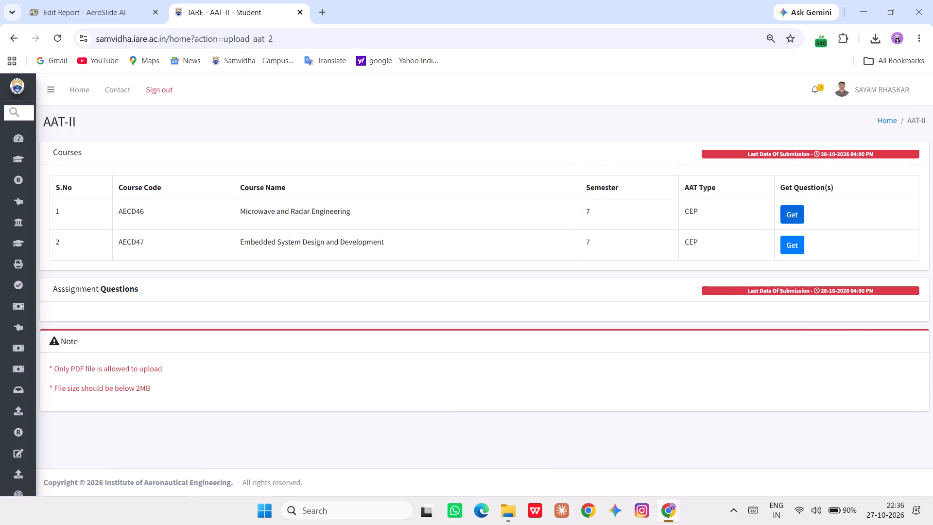
# Get the assigned AAT-II question for AECD46, Microwave and Radar Engineering.
pyautogui.click(792, 214)
pyautogui.click(468, 343)
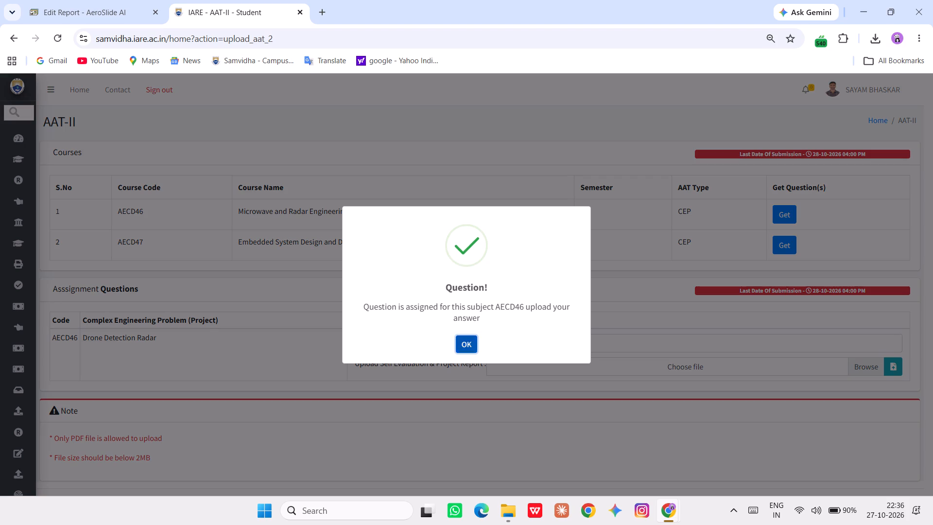
# Attach Drone_Detection_Radar_Report.pdf from the "asssignmnet para" folder as the AECD46 self evaluation and project report.
pyautogui.click(556, 369)
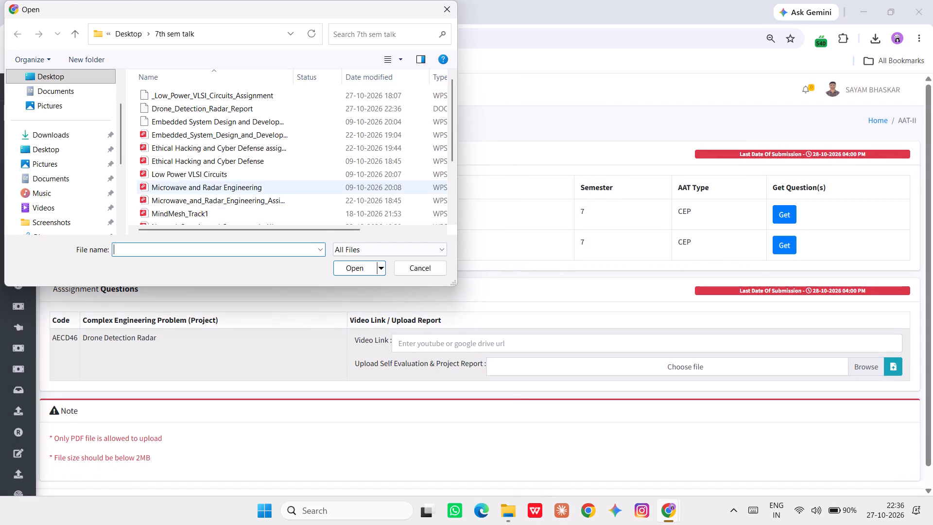
pyautogui.scroll(-3, 79, 152)
pyautogui.doubleClick(70, 171)
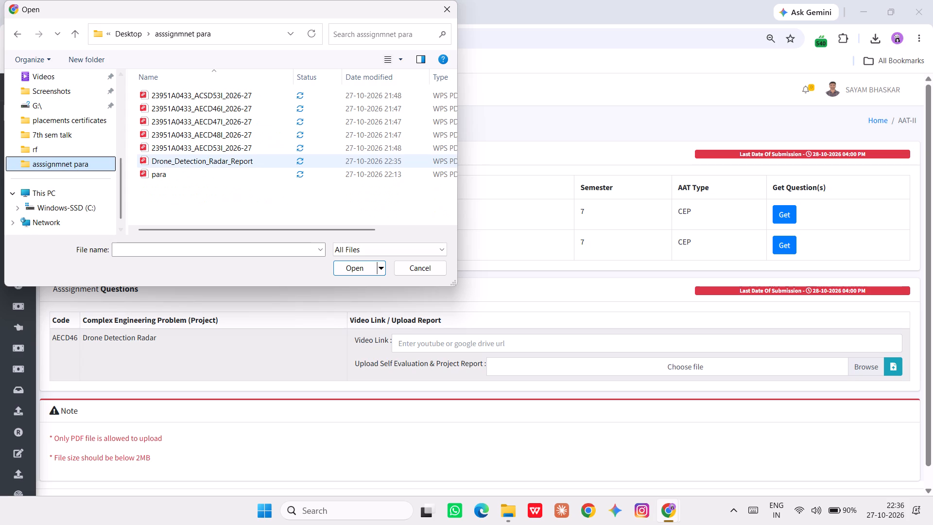
pyautogui.click(169, 164)
pyautogui.click(346, 264)
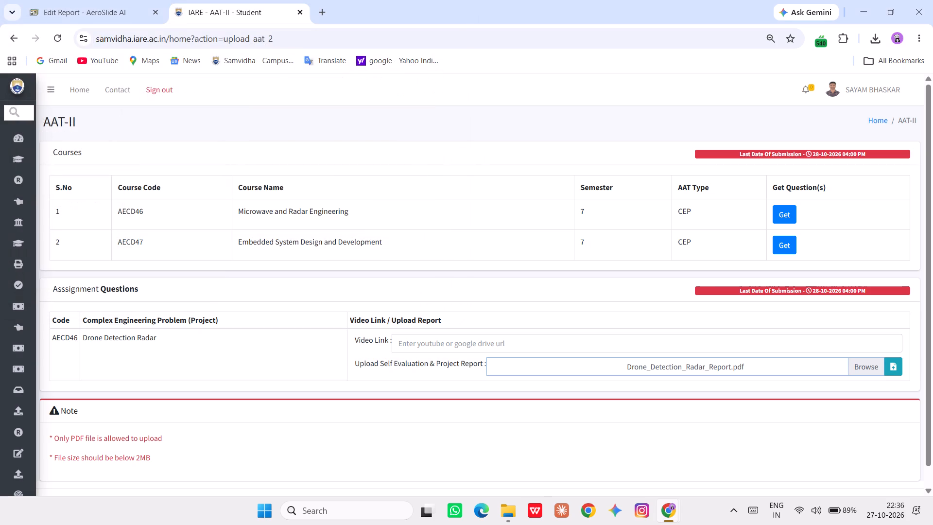
# Start filling in the video link for the AECD46 Drone Detection Radar submission.
pyautogui.click(528, 340)
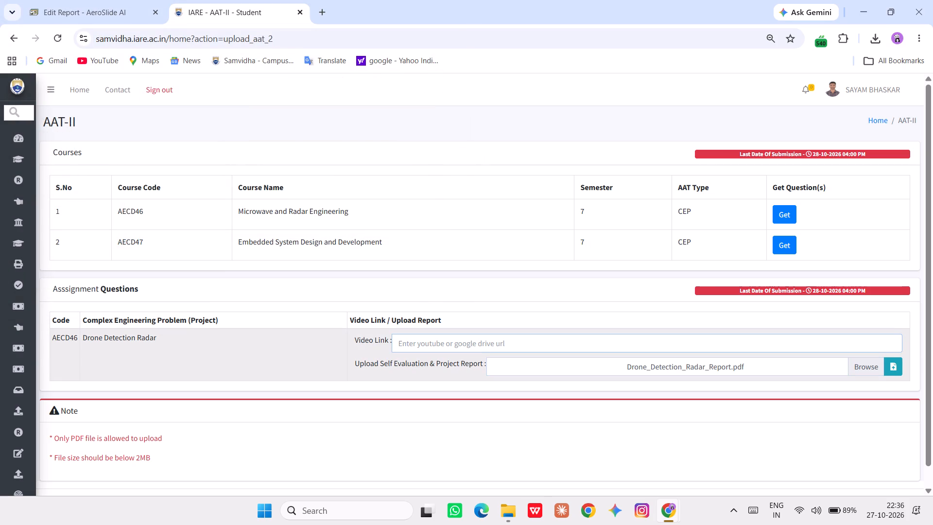